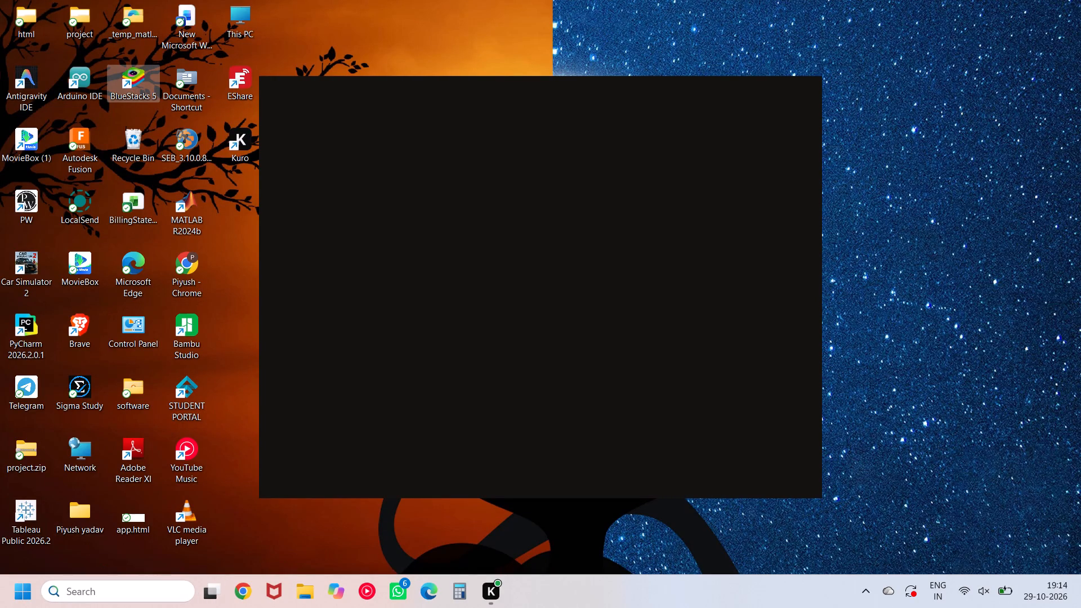
Start Word and open the recent document IoT_Water_Quality_Filter_Prognostics_IEEE.docx.
click(150, 592)
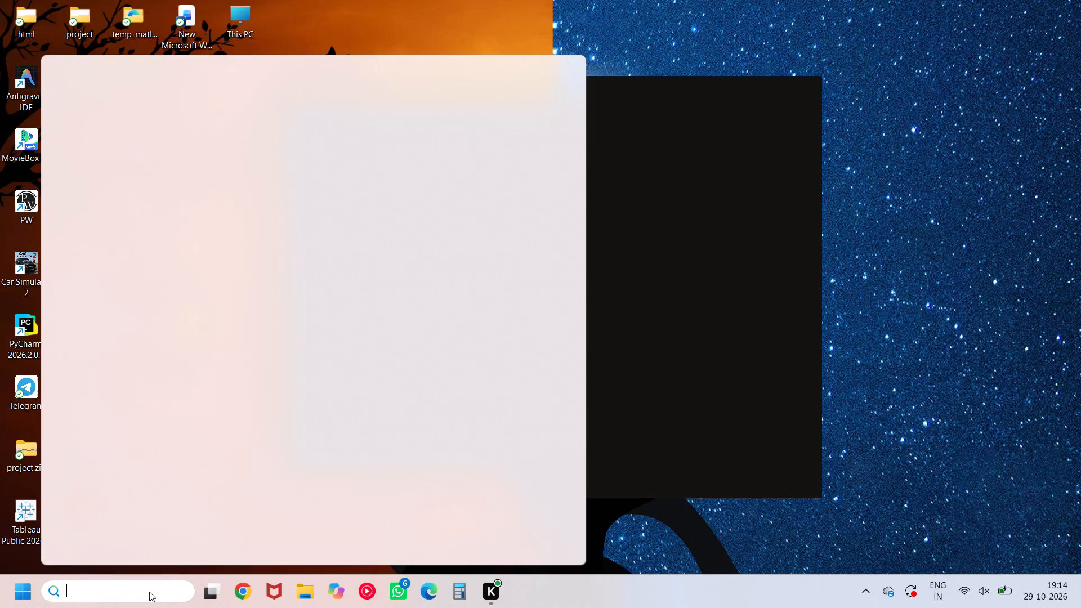
click(133, 205)
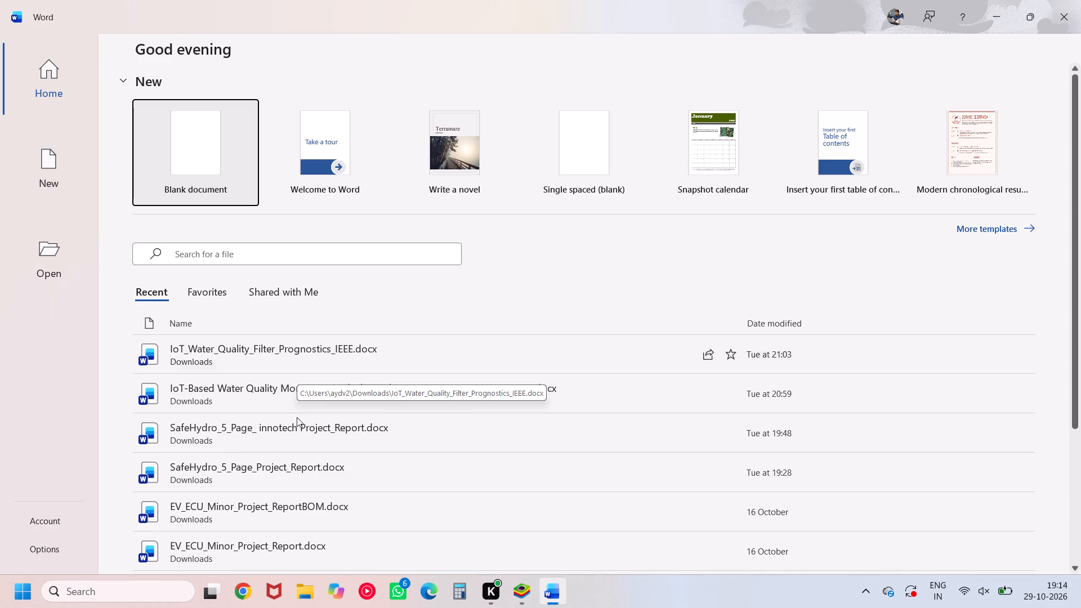
double_click(238, 364)
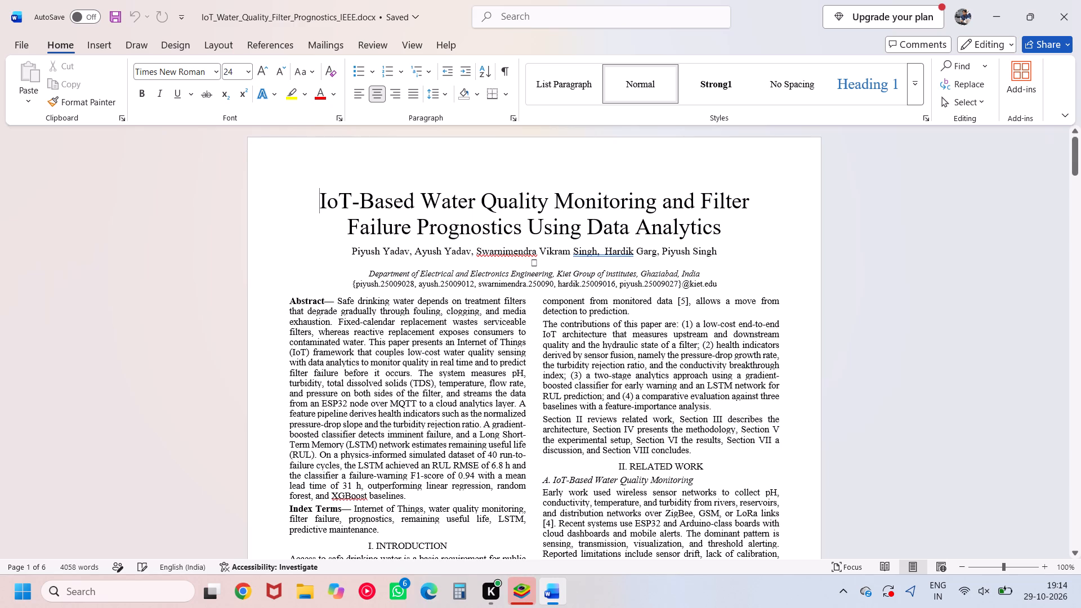
Examine the paper's opening sections, from the title and abstract to the start of System Architecture.
scroll(504, 343, down, 6)
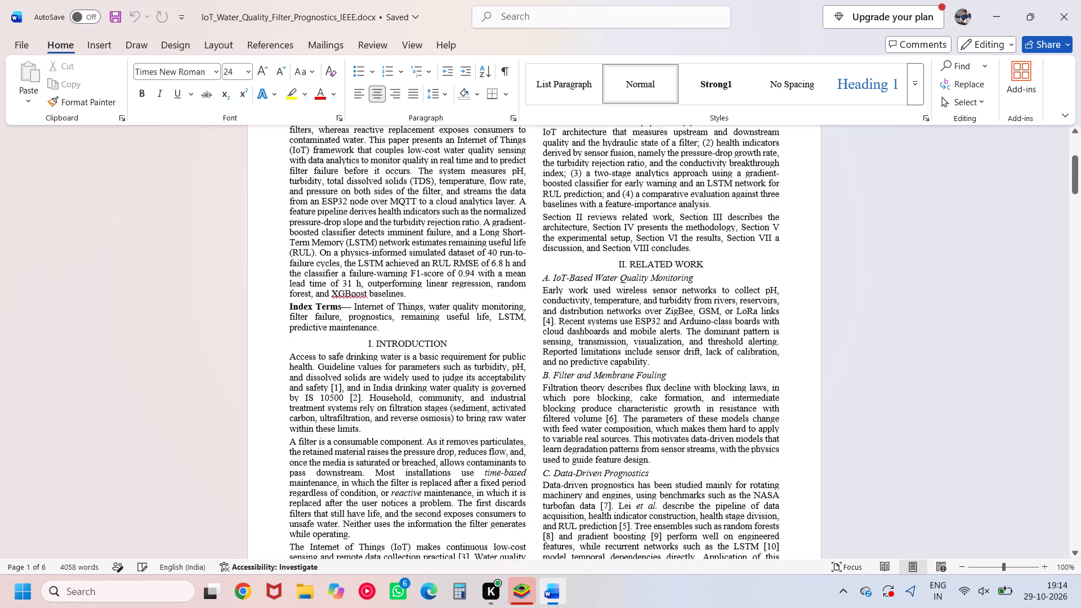
scroll(557, 318, down, 5)
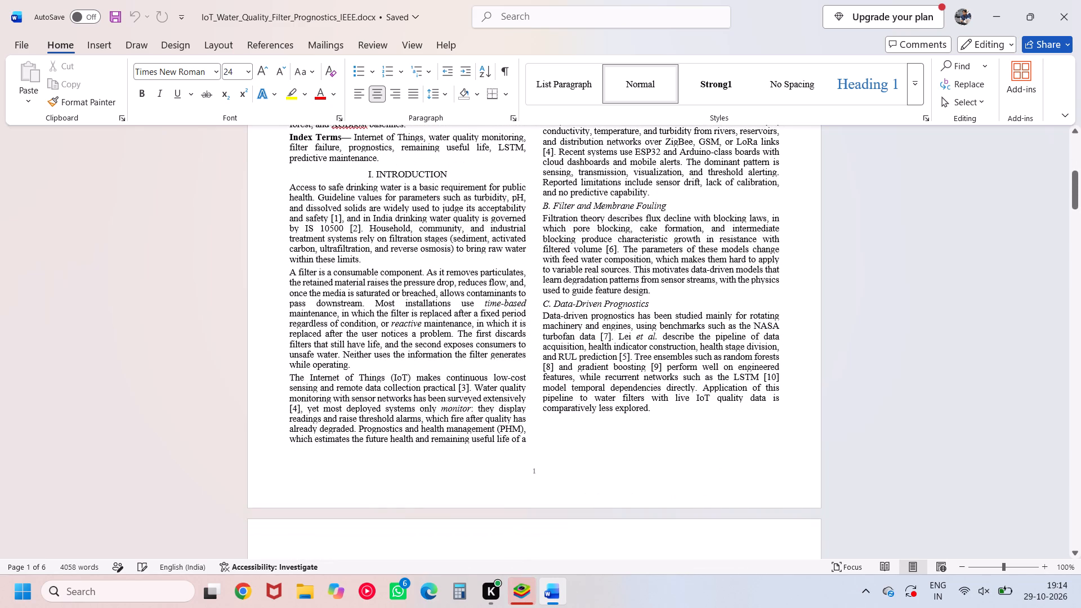
scroll(578, 306, up, 8)
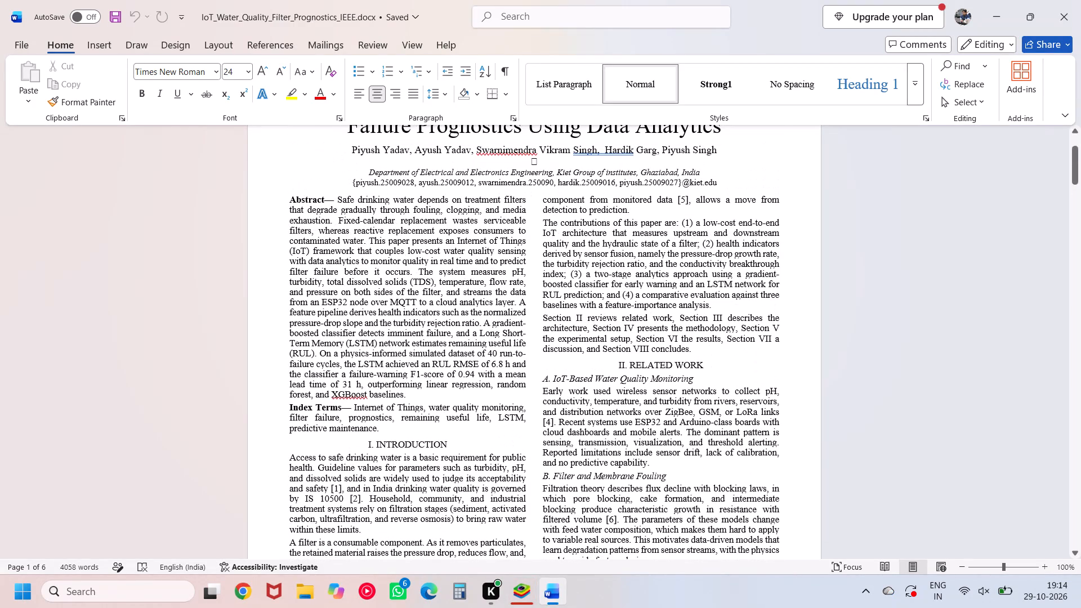
scroll(585, 300, down, 14)
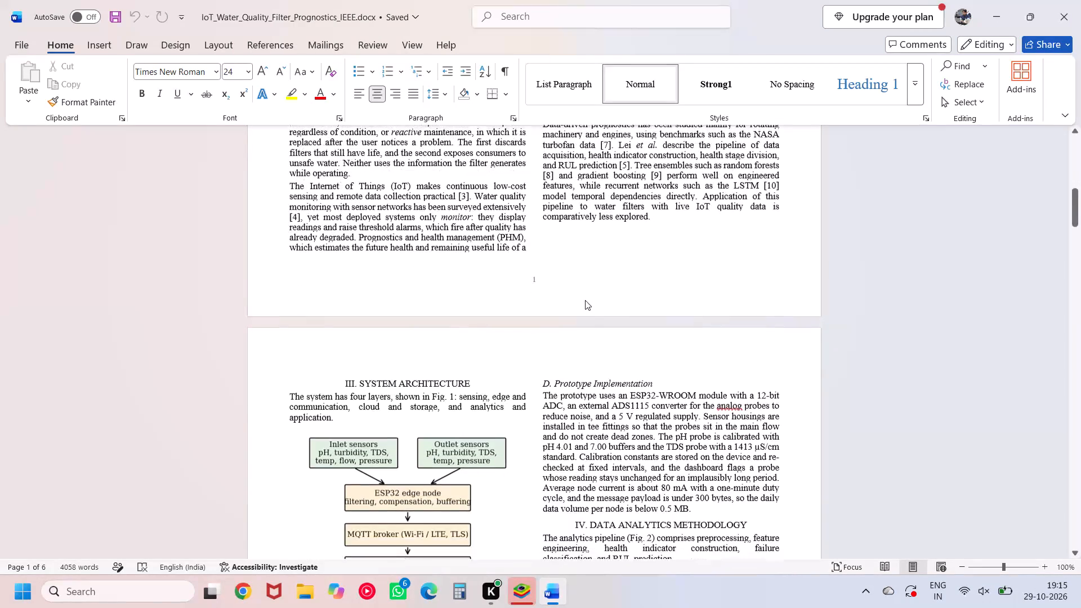
scroll(585, 300, up, 5)
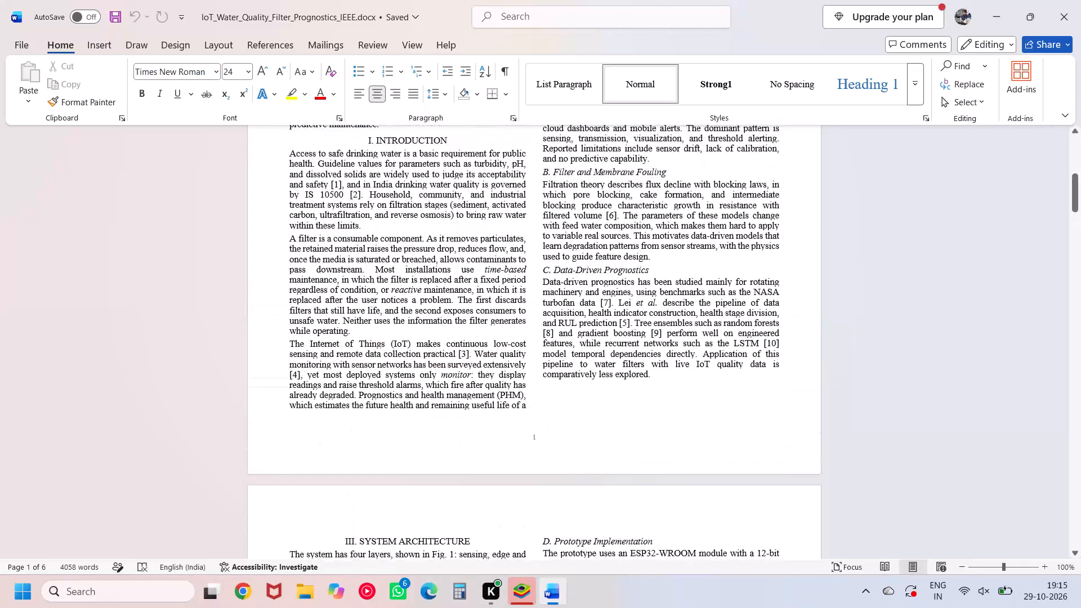
scroll(585, 300, up, 2)
scroll(585, 300, down, 4)
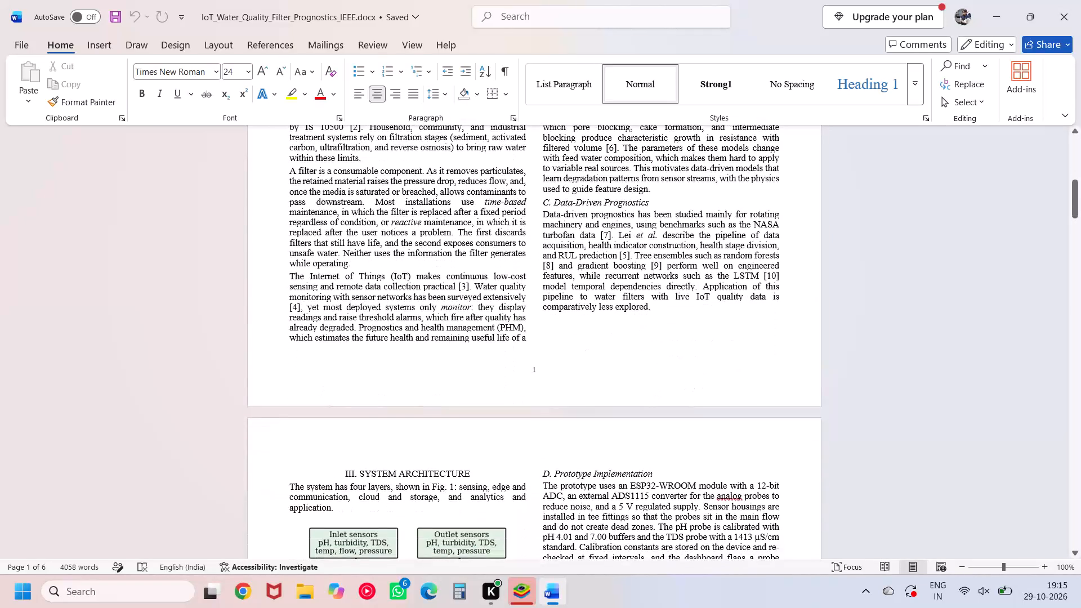
scroll(575, 350, up, 3)
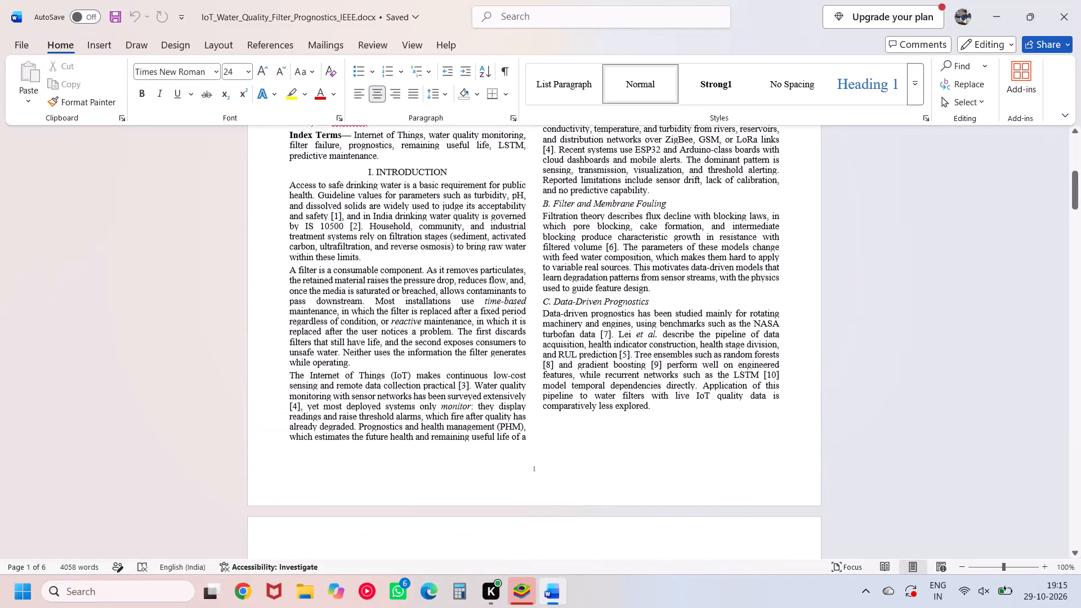
scroll(575, 350, up, 3)
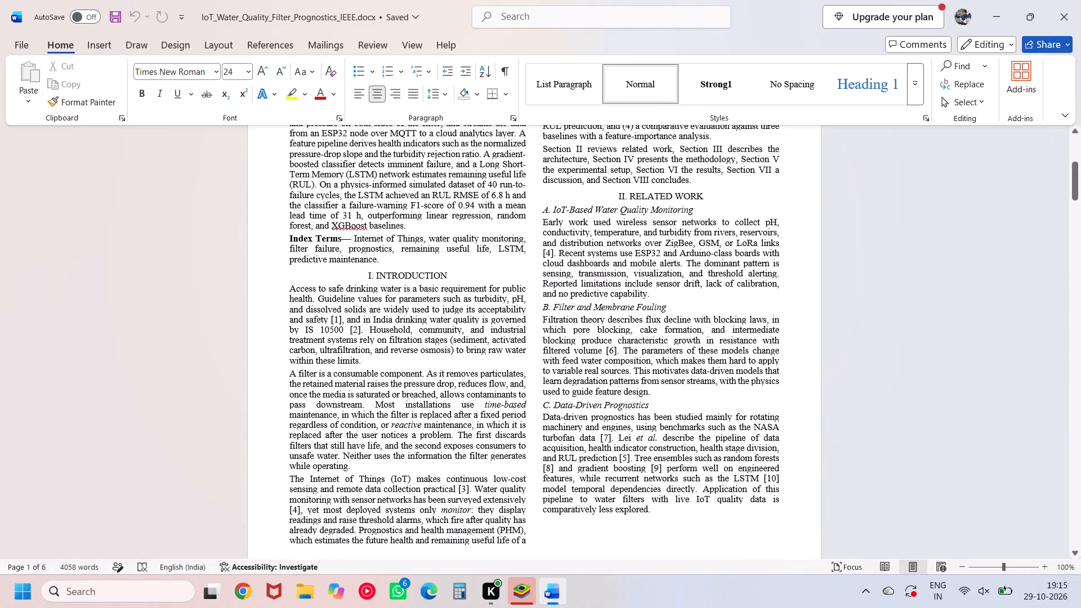
scroll(575, 350, up, 8)
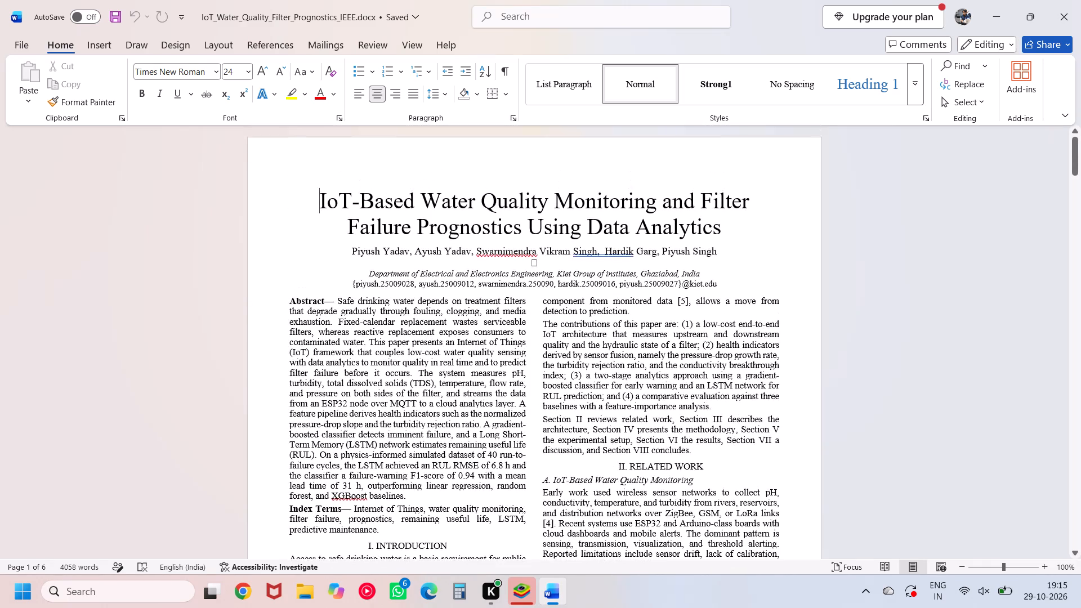
Copy the paper's text from the Abstract through the end of the Data-Driven Prognostics subsection.
drag(288, 297, 640, 248)
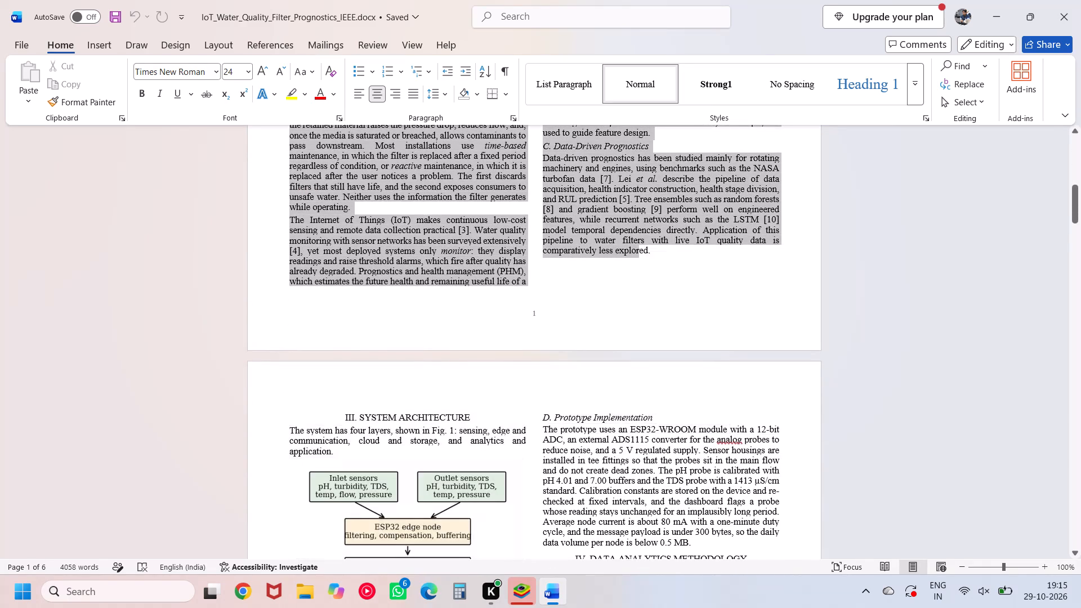
drag(640, 248, 679, 245)
drag(679, 245, 653, 256)
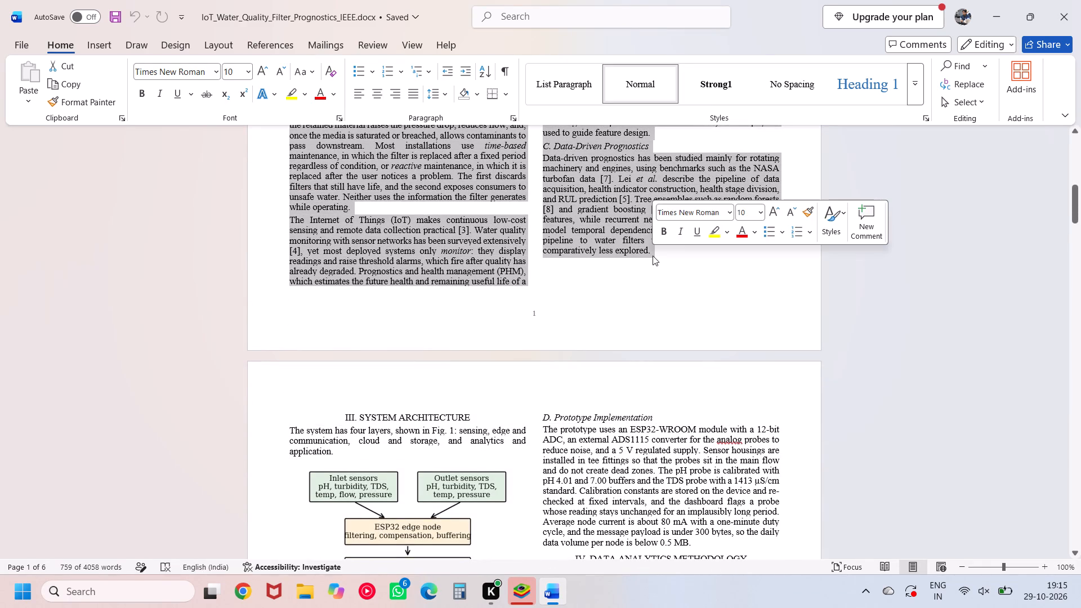
key(ctrl+c)
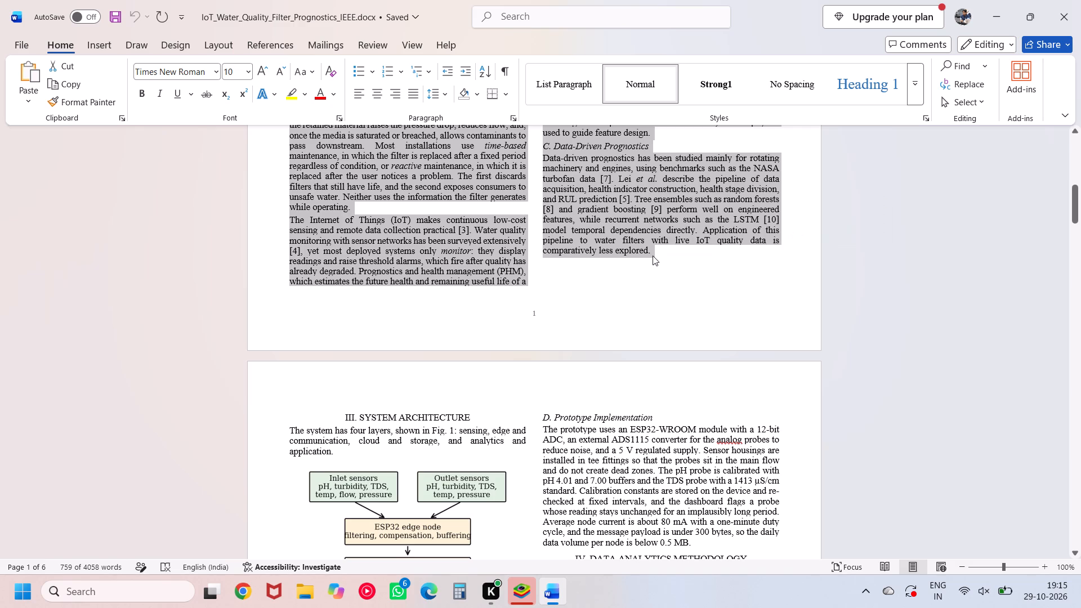
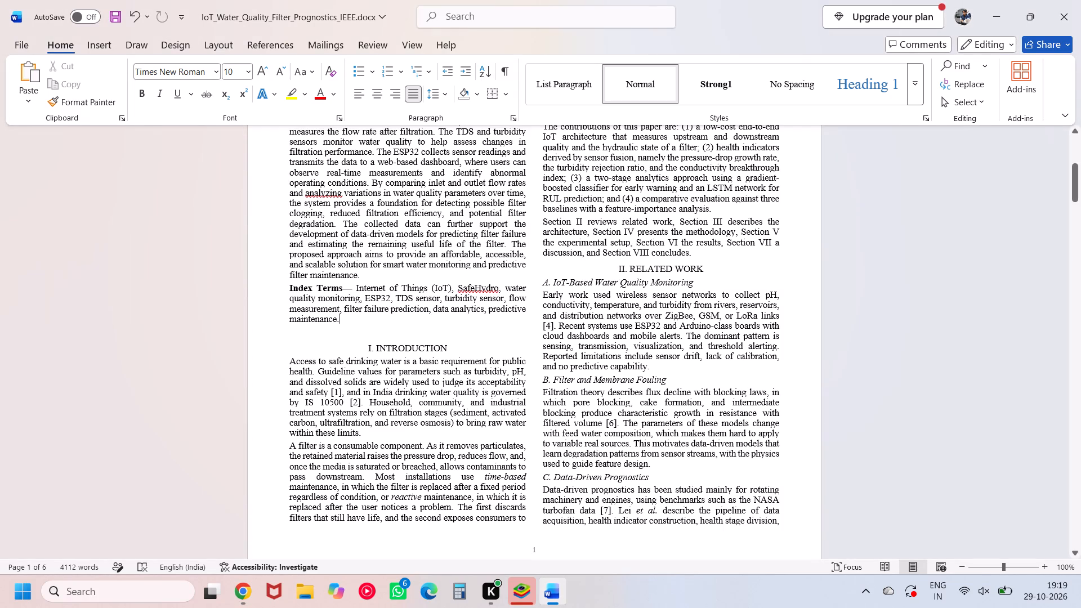
scroll(763, 275, up, 4)
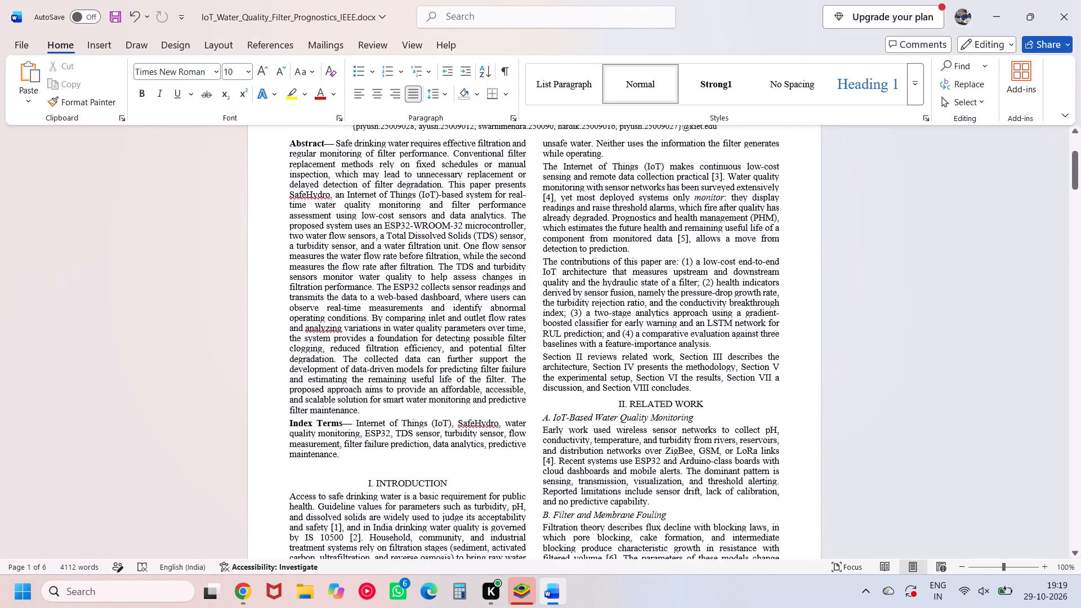
scroll(763, 275, up, 3)
scroll(763, 275, down, 8)
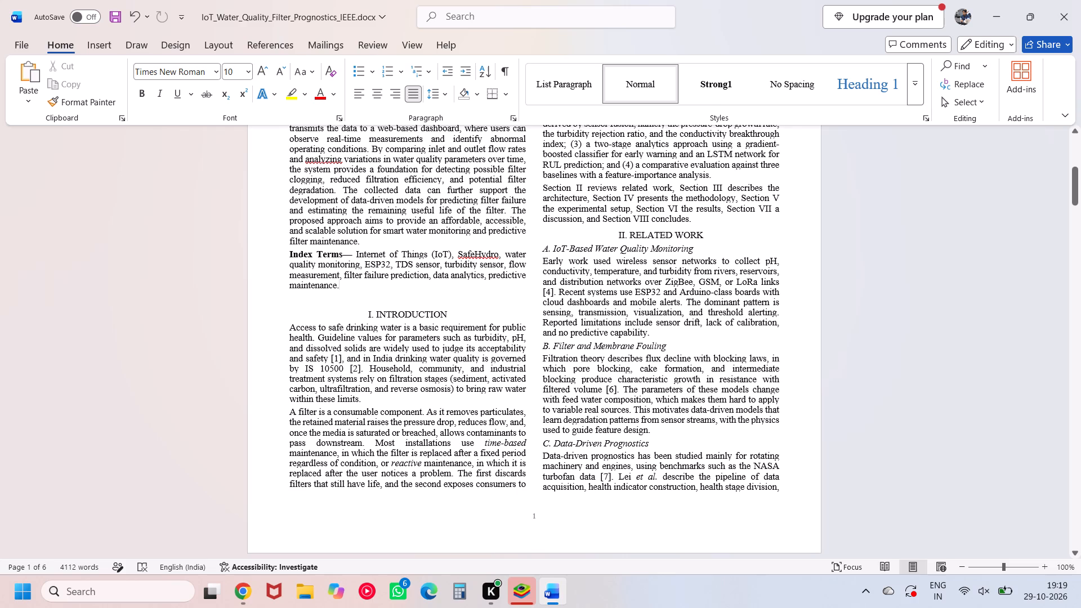
drag(287, 326, 671, 339)
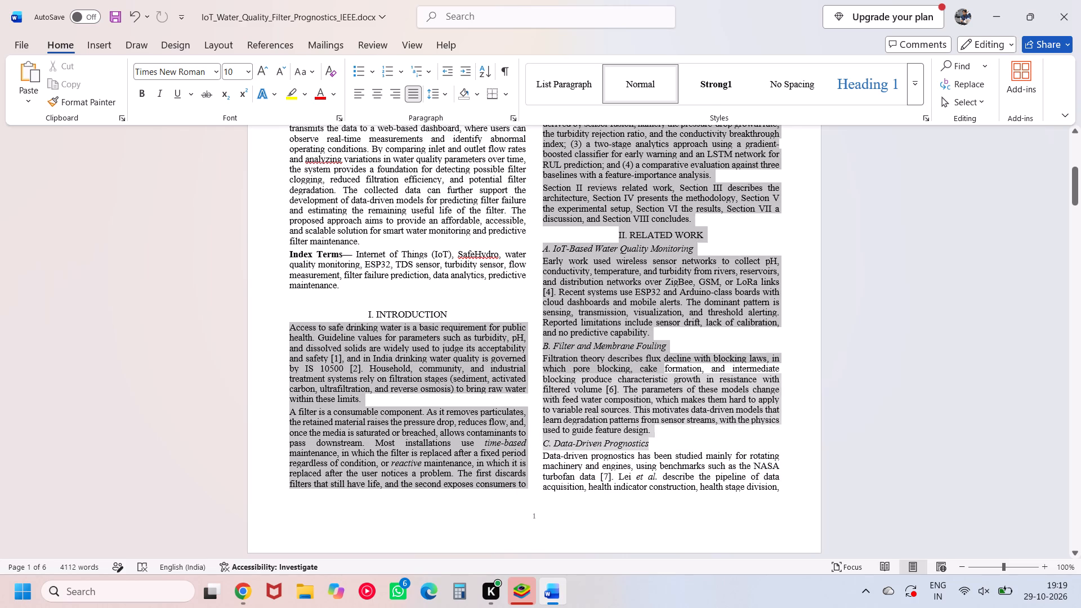
drag(671, 339, 697, 220)
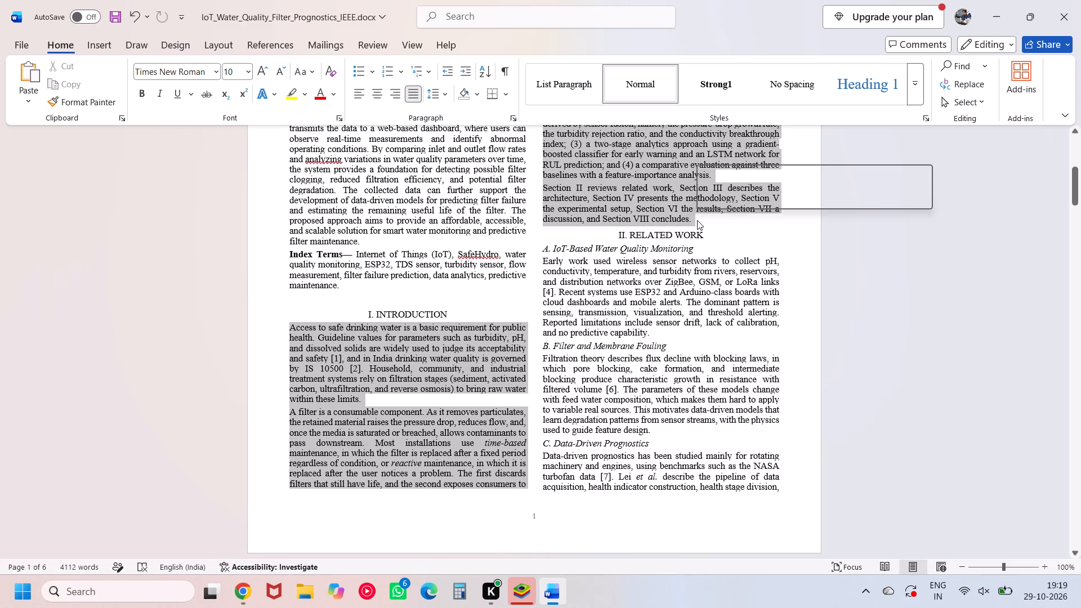
key(ctrl+v)
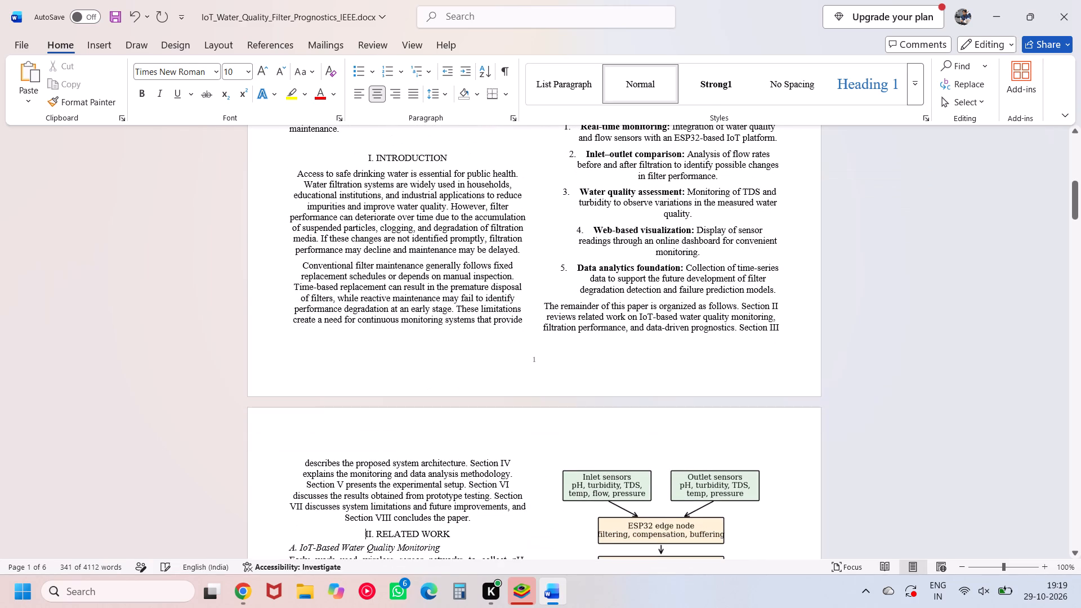
Remove the space between "operating" and "conditions" at the end of the Introduction's second paragraph.
scroll(695, 303, up, 9)
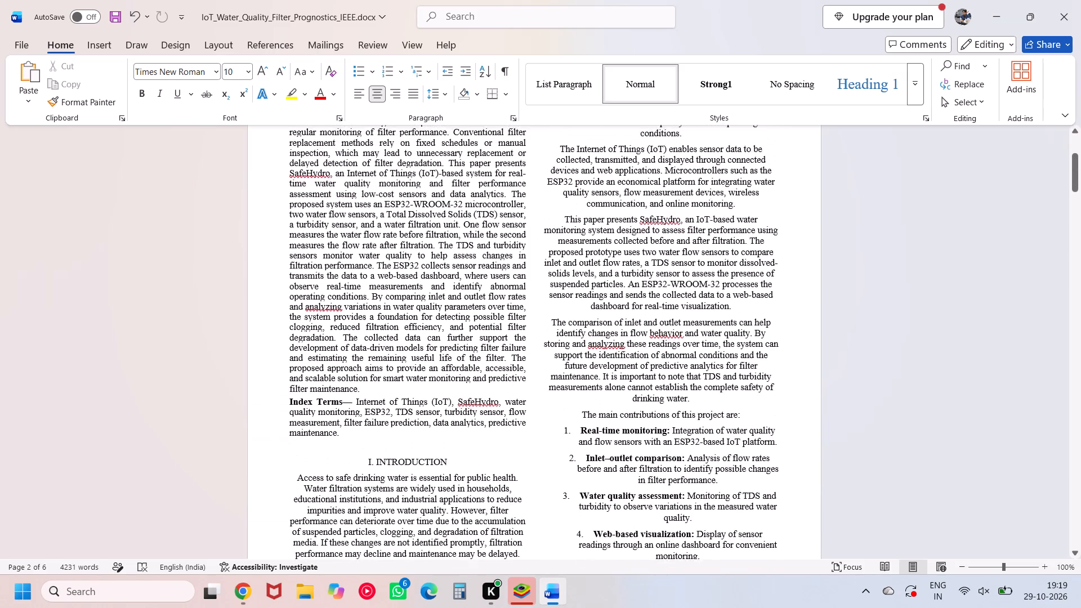
scroll(695, 303, up, 3)
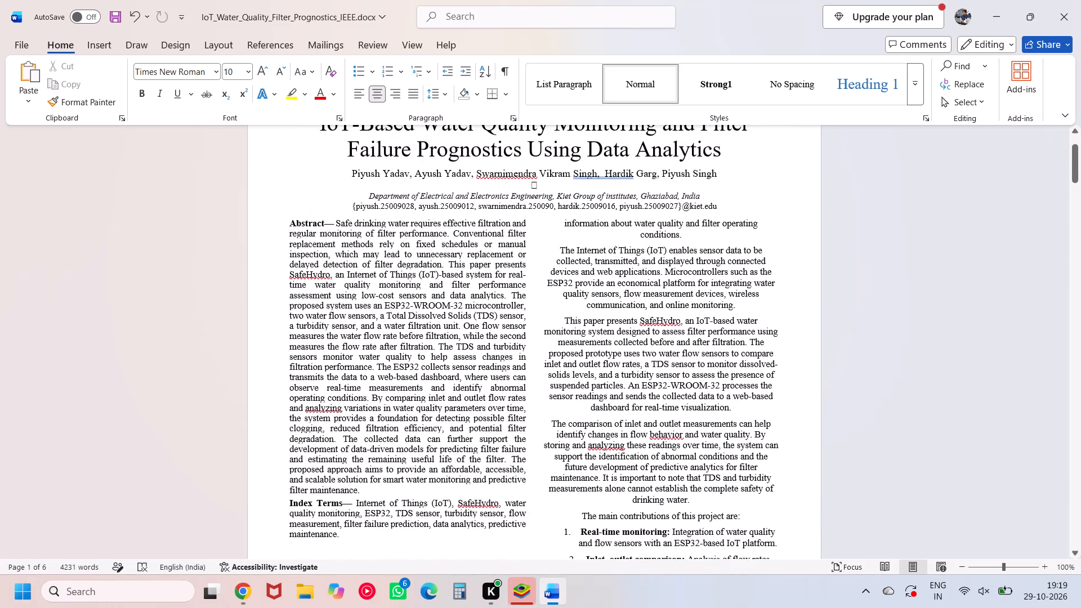
scroll(656, 252, up, 1)
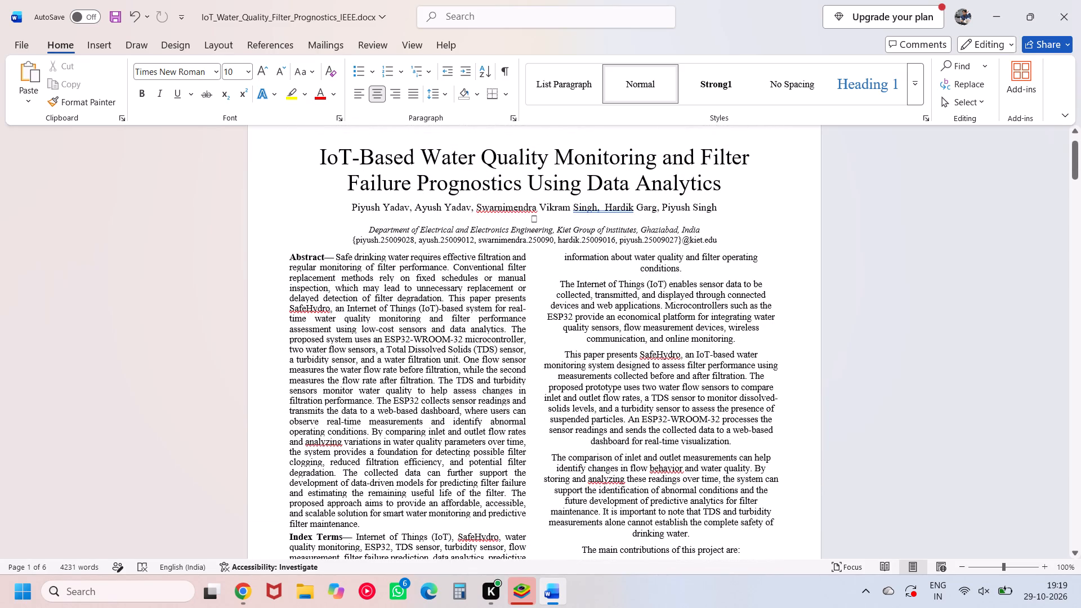
click(639, 270)
key(BackSpace)
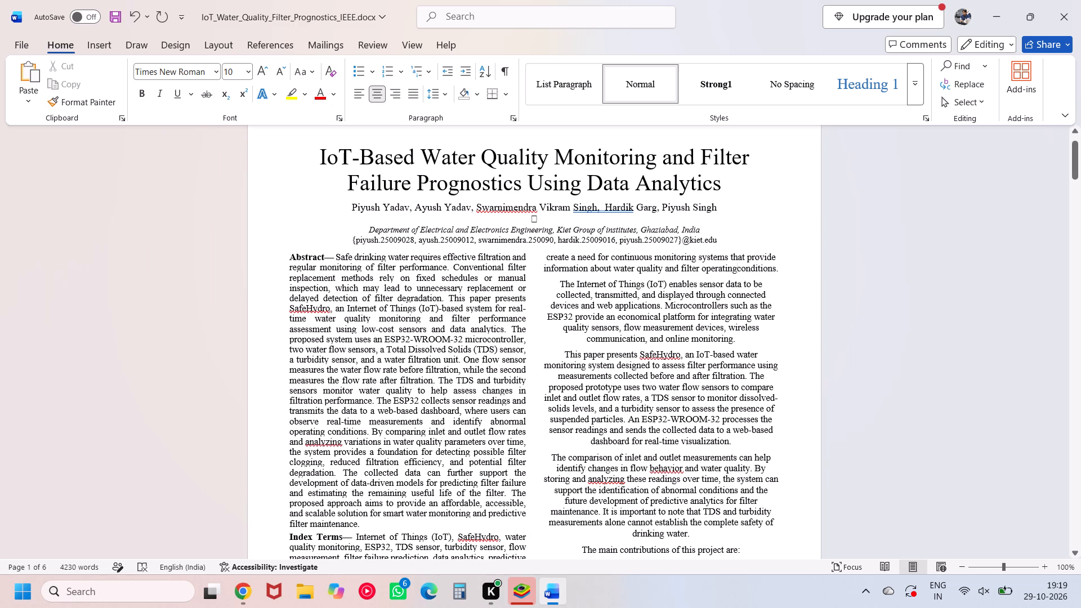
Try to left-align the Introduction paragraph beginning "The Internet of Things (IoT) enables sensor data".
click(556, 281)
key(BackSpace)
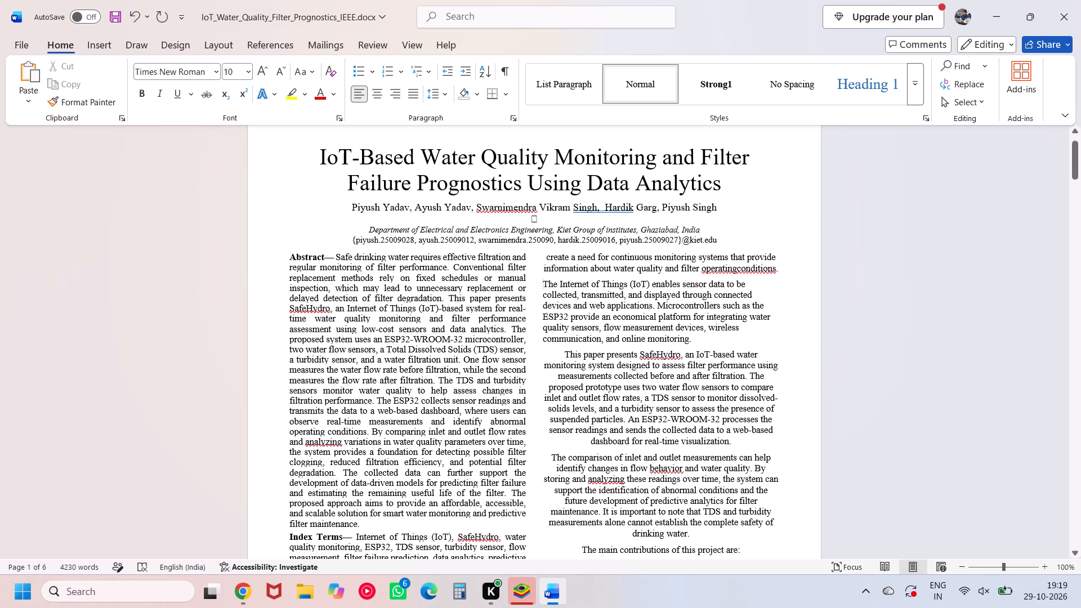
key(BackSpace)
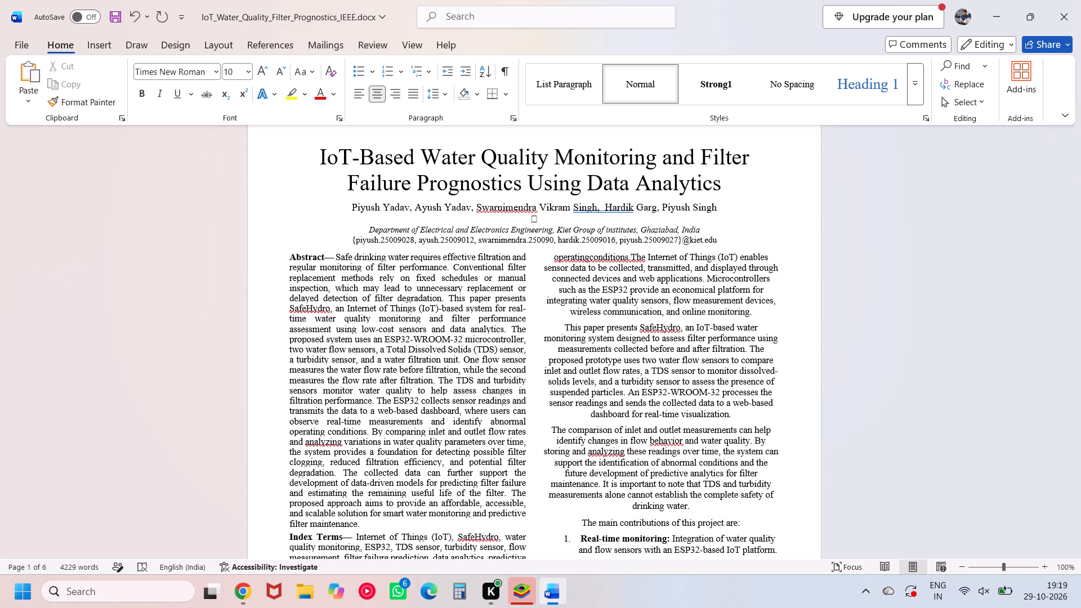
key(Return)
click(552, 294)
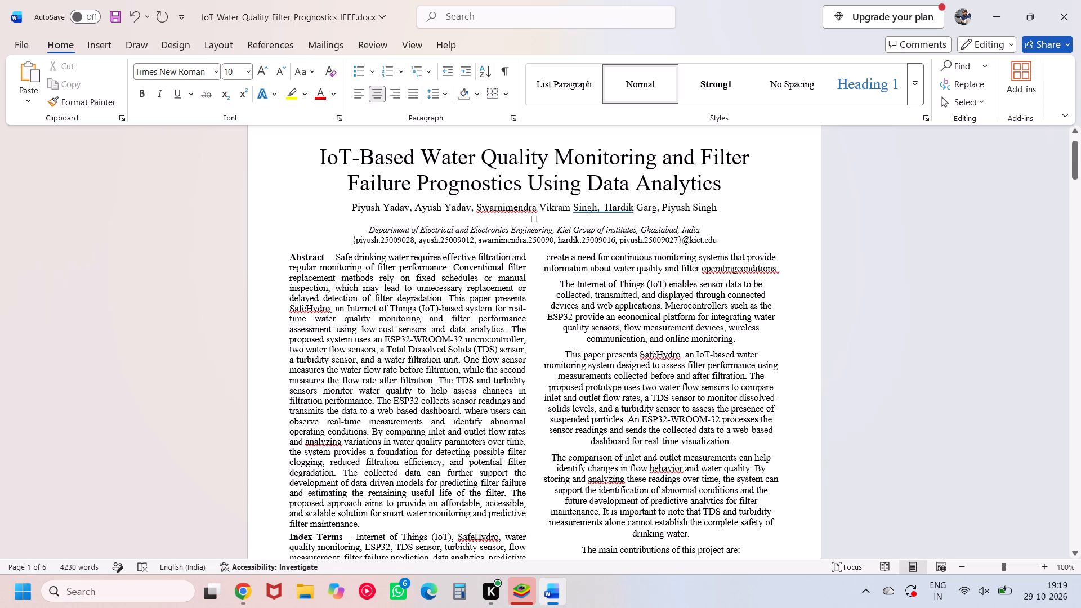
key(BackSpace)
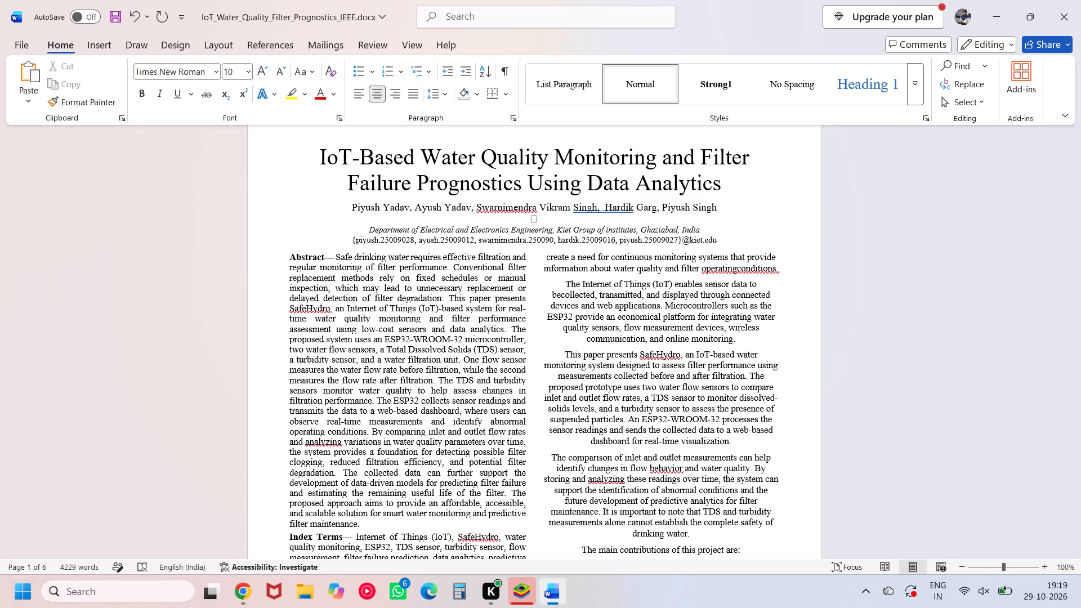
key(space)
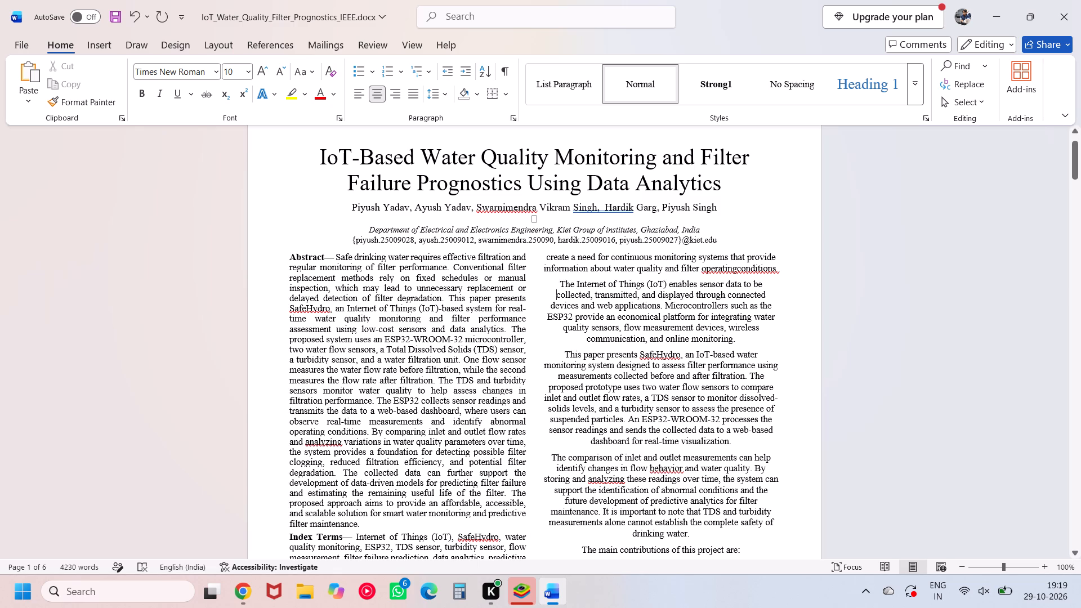
Left-align the Introduction paragraphs beginning "The Internet of Things (IoT) enables", "This paper presents SafeHydro" and "The comparison of inlet and outlet measurements".
click(560, 284)
key(BackSpace)
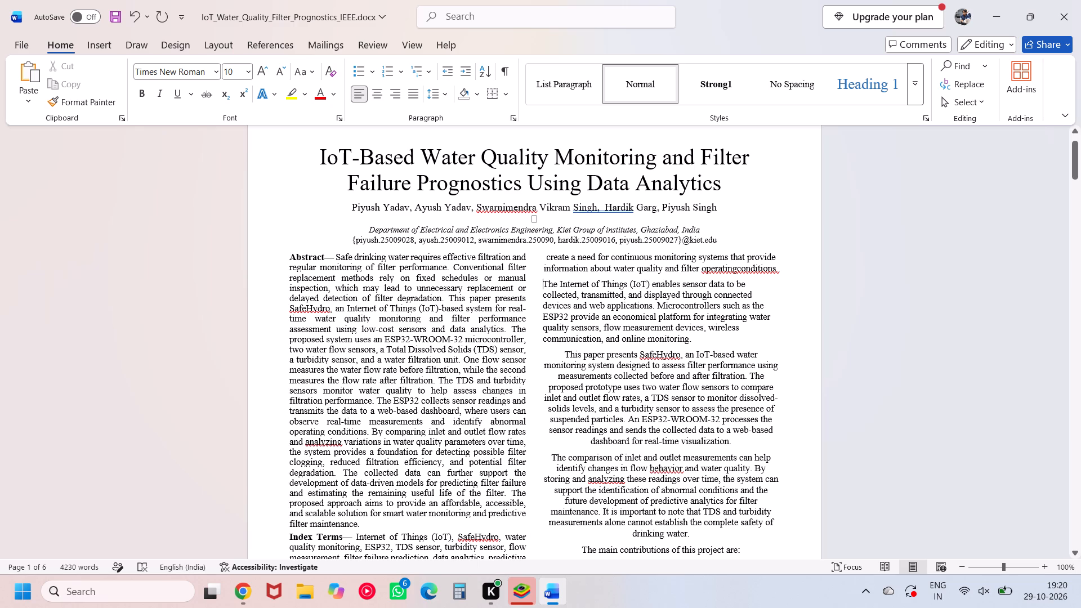
scroll(560, 284, up, 1)
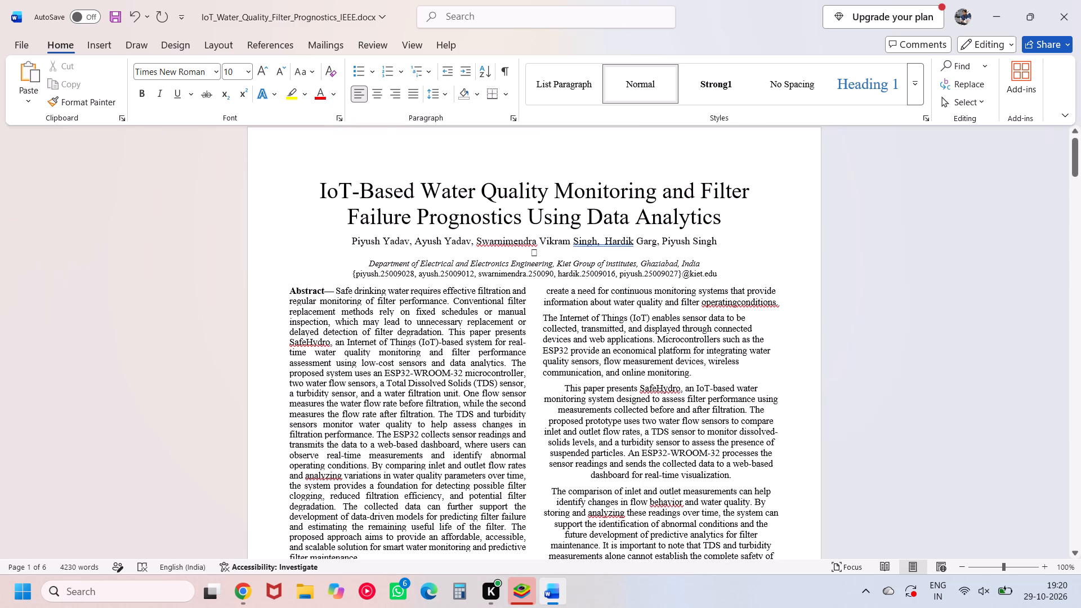
click(560, 394)
click(564, 382)
key(BackSpace)
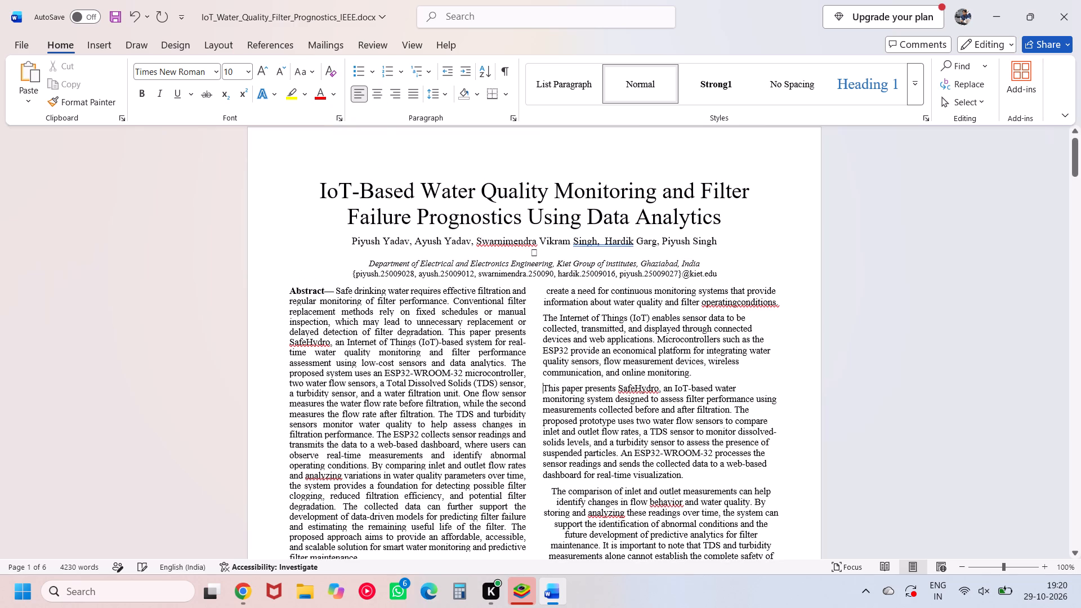
scroll(693, 408, down, 2)
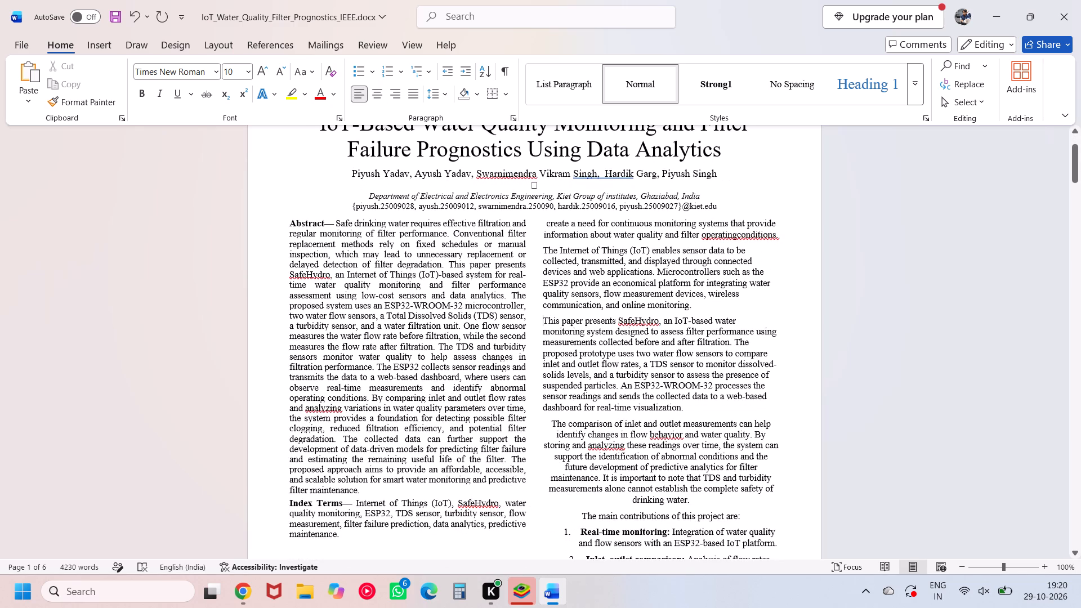
click(550, 423)
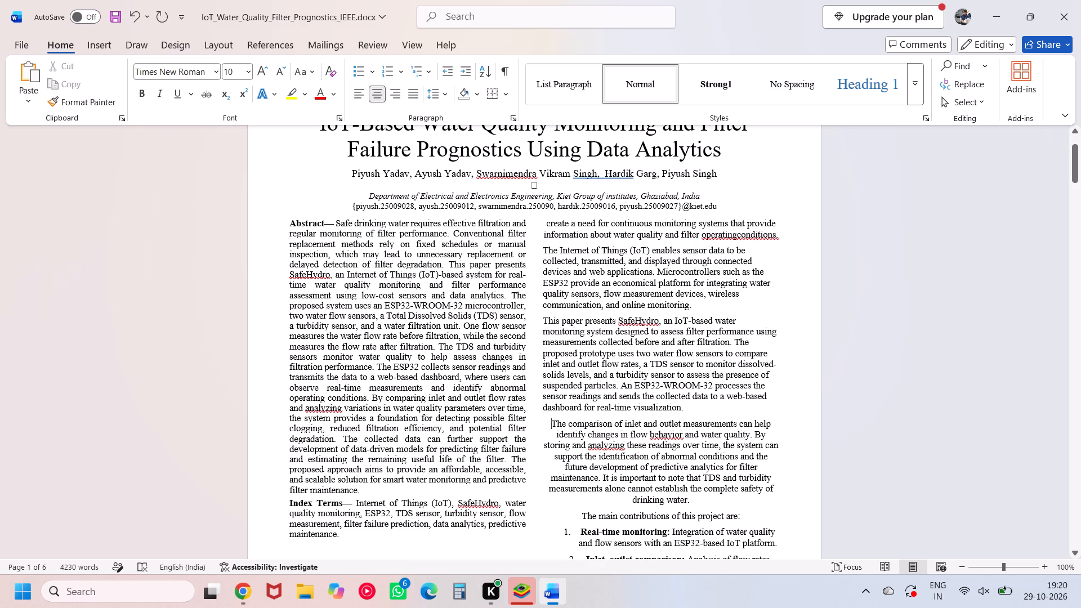
key(BackSpace)
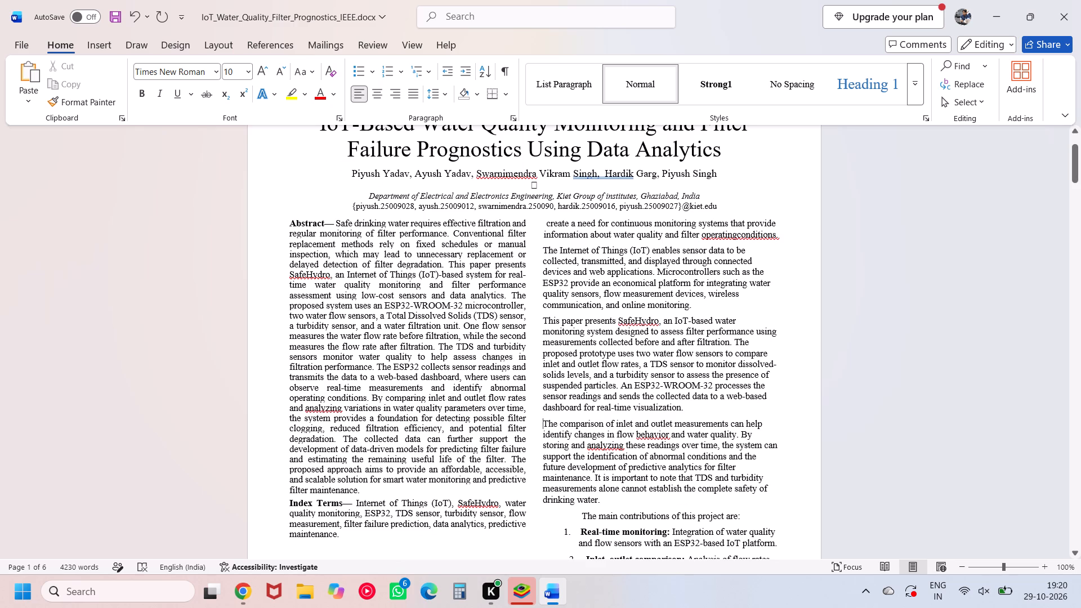
Left-align the Introduction's first two paragraphs, beginning "Access to safe drinking water" and "Conventional filter maintenance".
scroll(582, 406, down, 4)
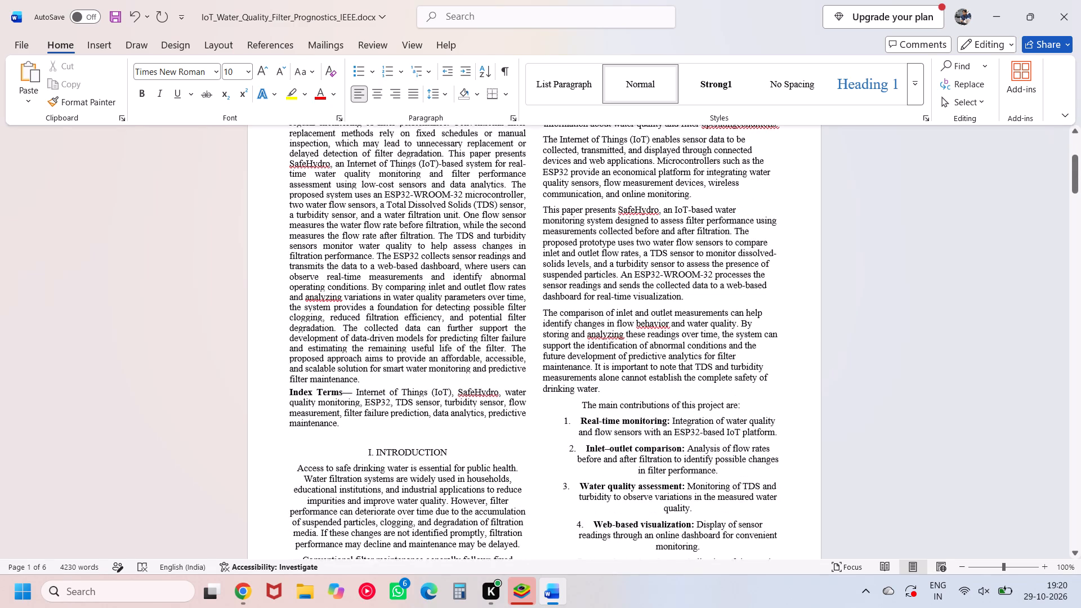
scroll(583, 444, down, 5)
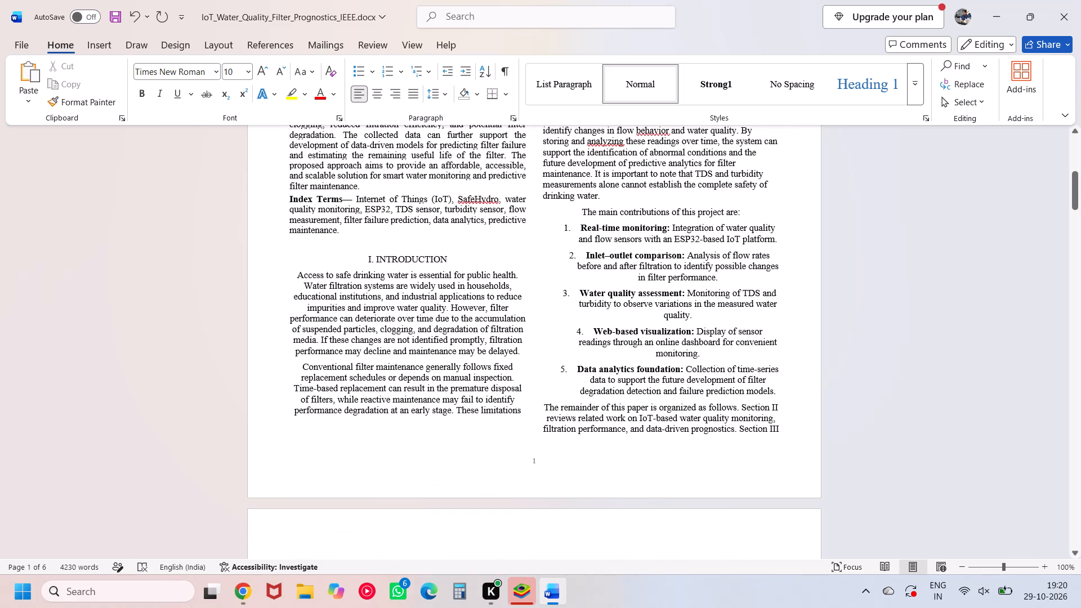
click(295, 278)
key(BackSpace)
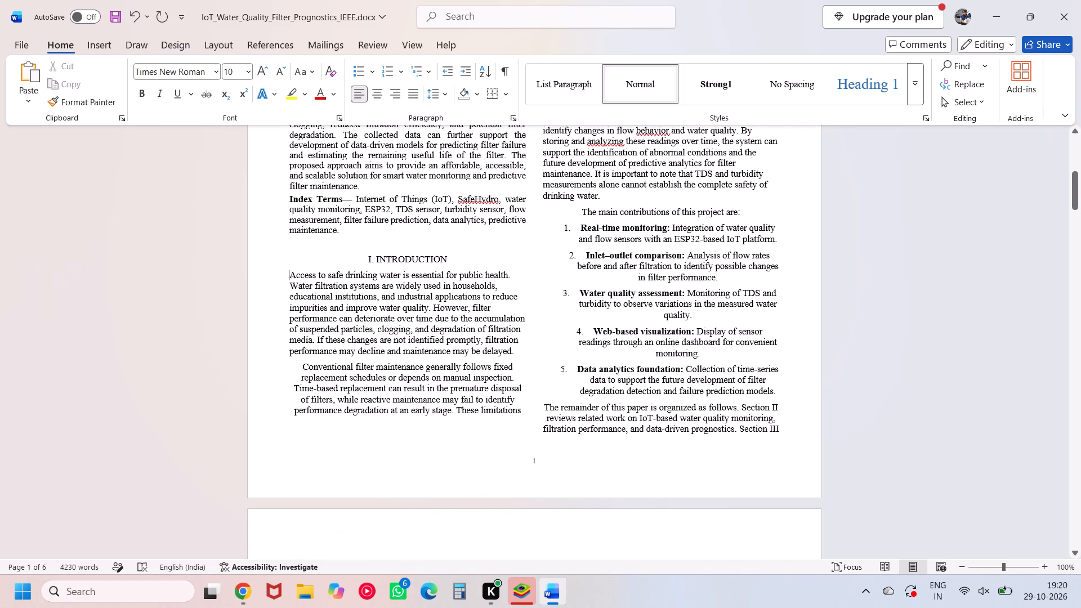
click(303, 363)
key(BackSpace)
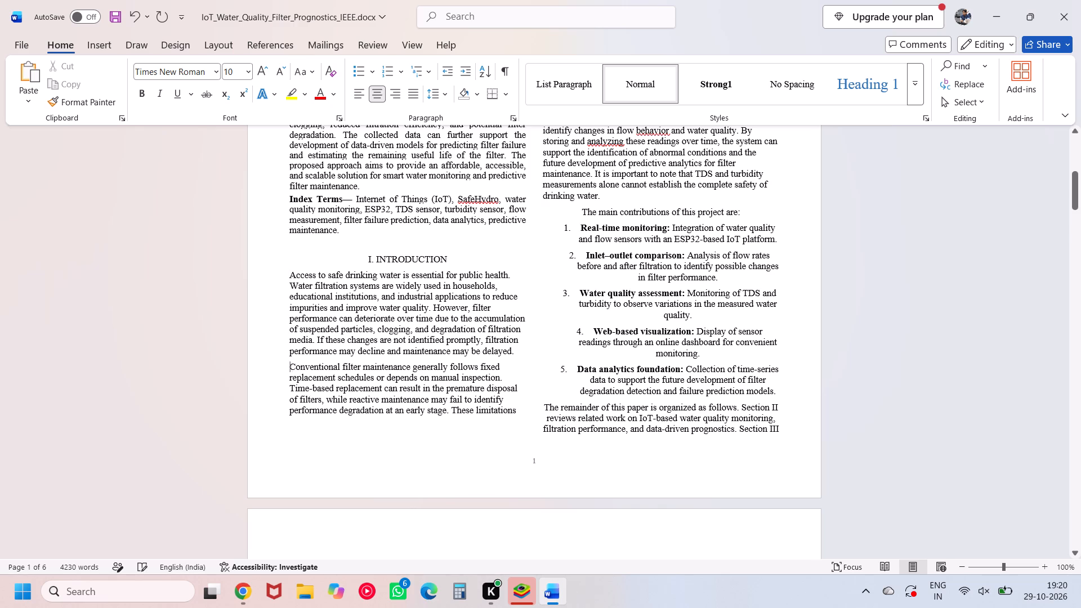
Left-align the line "The main contributions of this project are:" and the paragraph beginning "The remainder of this paper", leaving the numbered list centred.
scroll(486, 403, down, 1)
scroll(486, 403, up, 2)
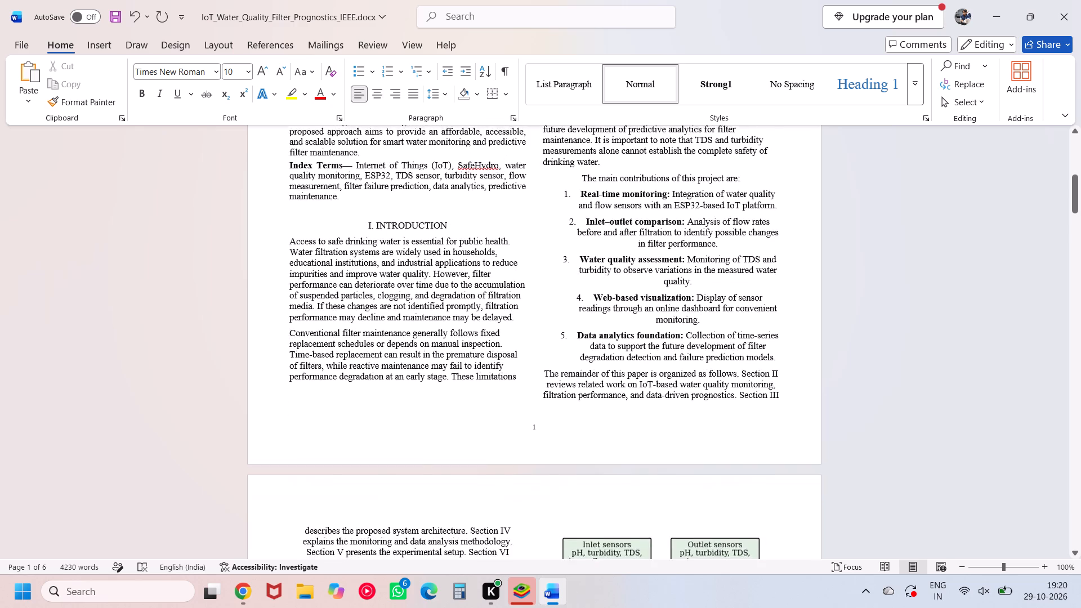
scroll(486, 403, up, 9)
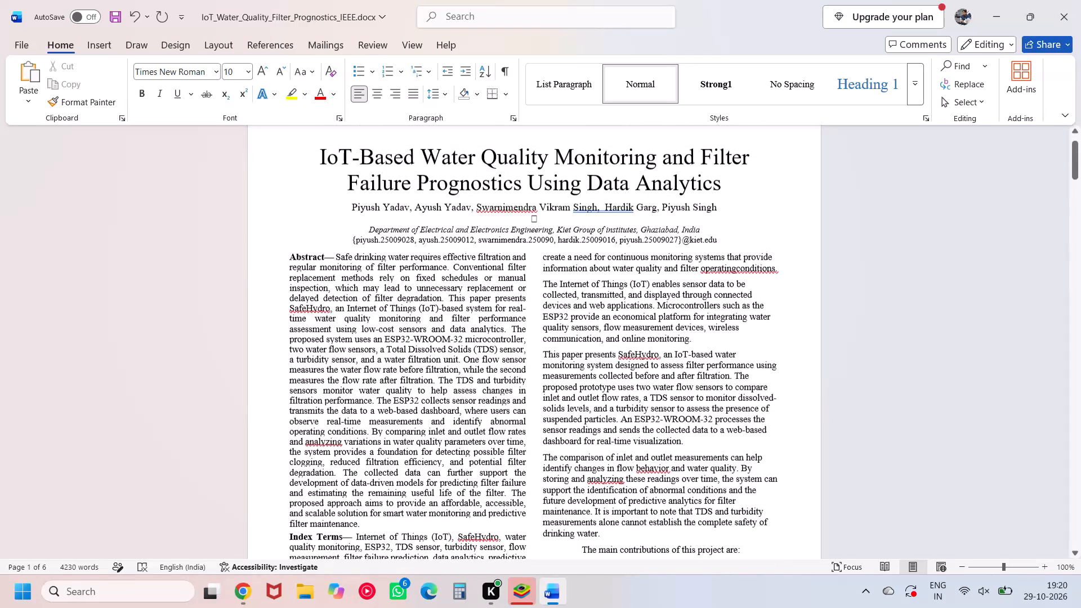
scroll(533, 372, down, 3)
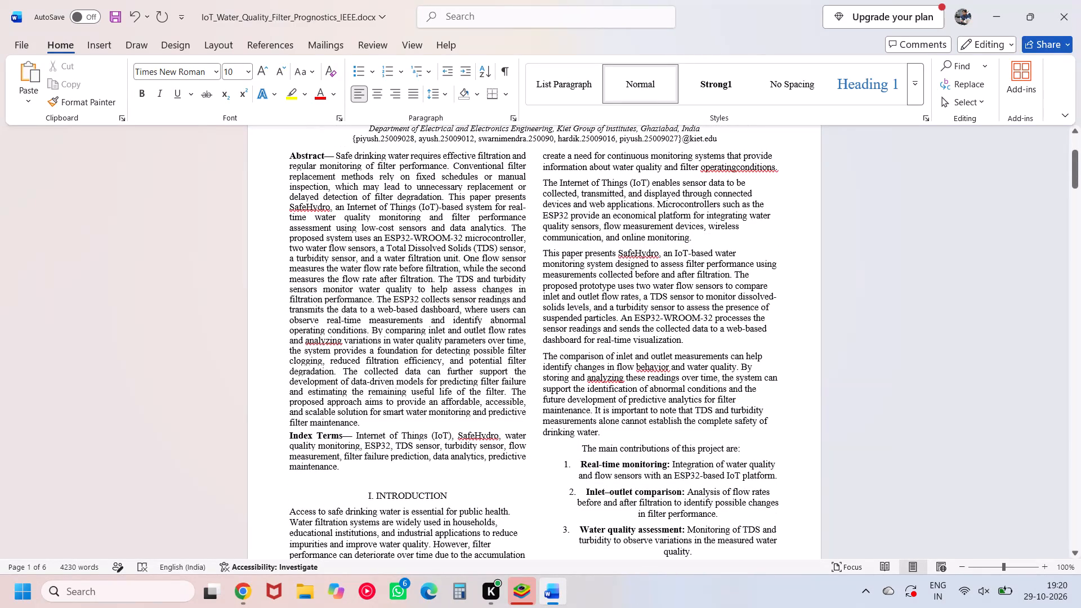
scroll(632, 336, down, 7)
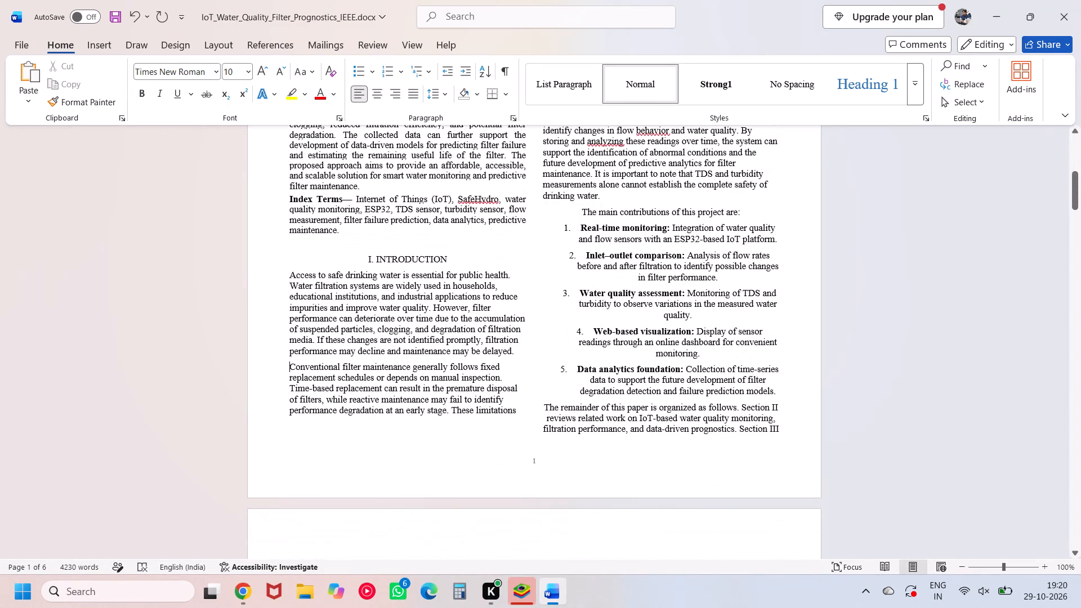
click(582, 211)
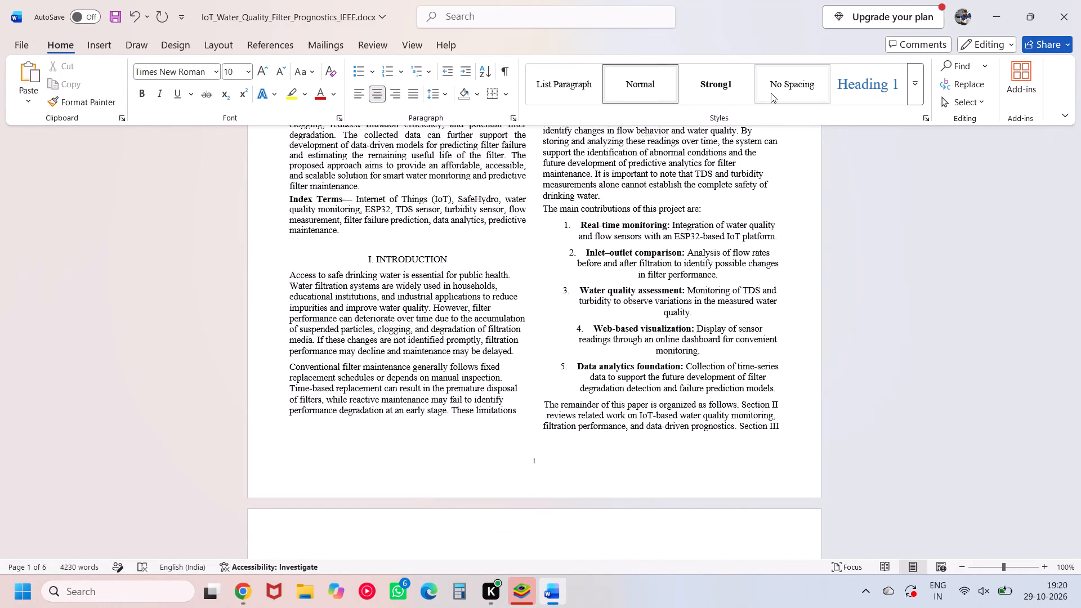
key(BackSpace)
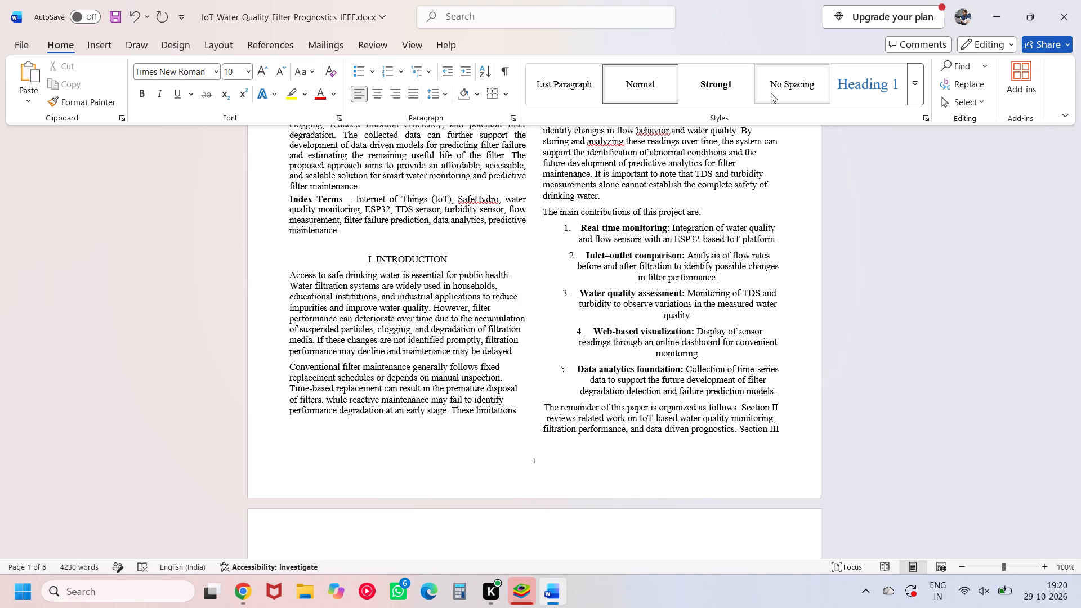
click(543, 404)
key(BackSpace)
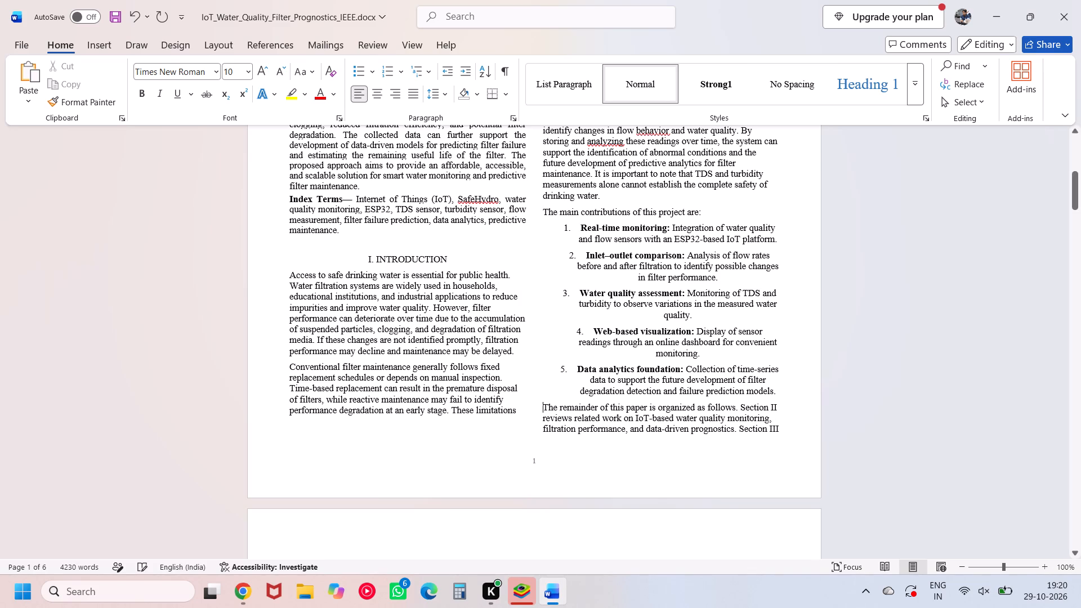
Review the first page, comparing the alignment of the Introduction text with that of the Abstract.
scroll(613, 475, up, 2)
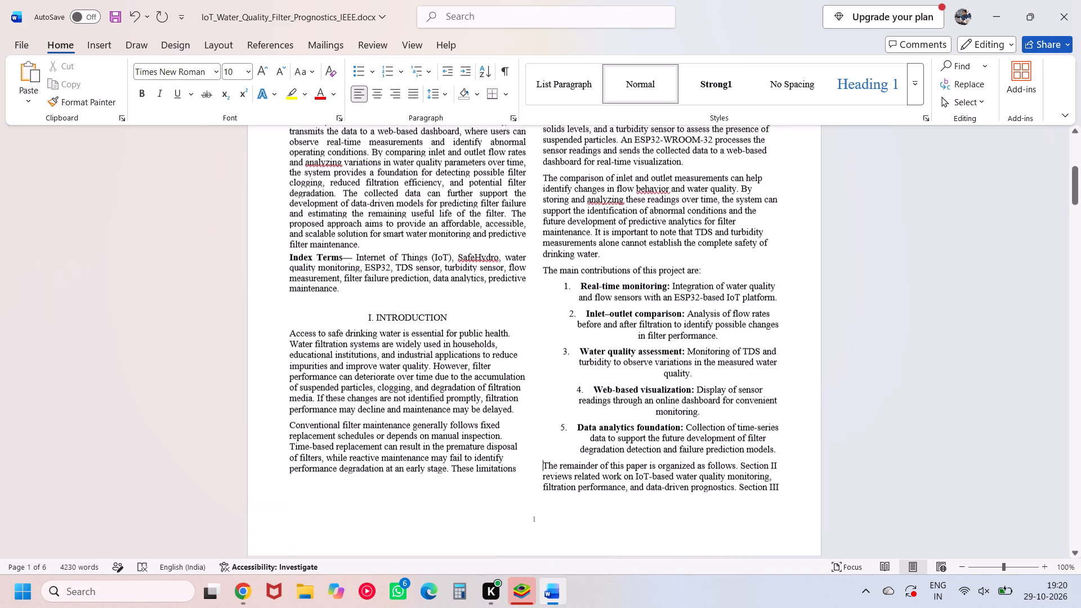
scroll(614, 451, up, 3)
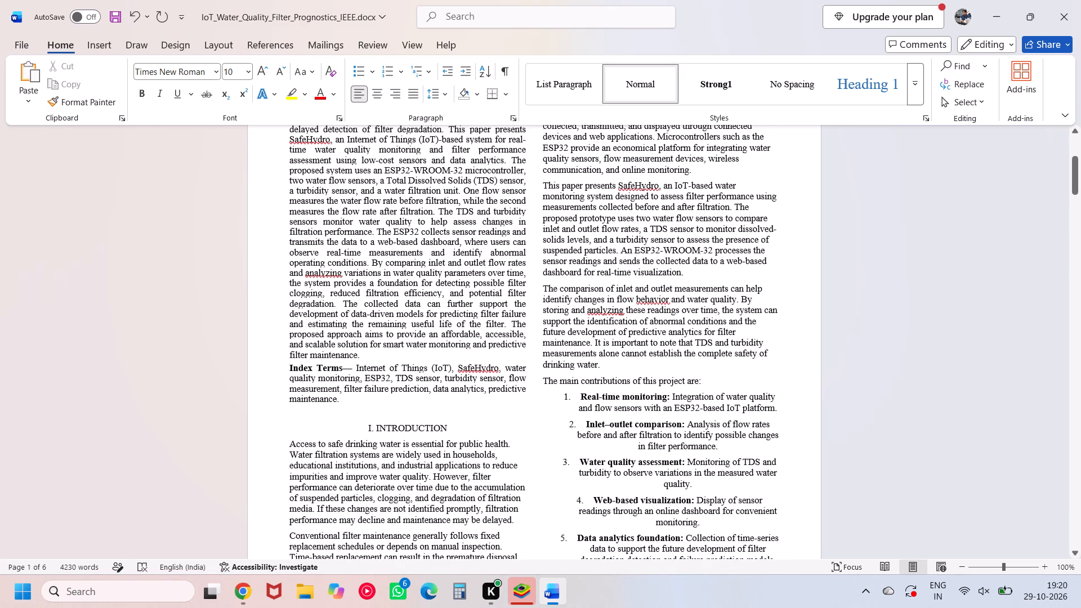
scroll(511, 414, up, 5)
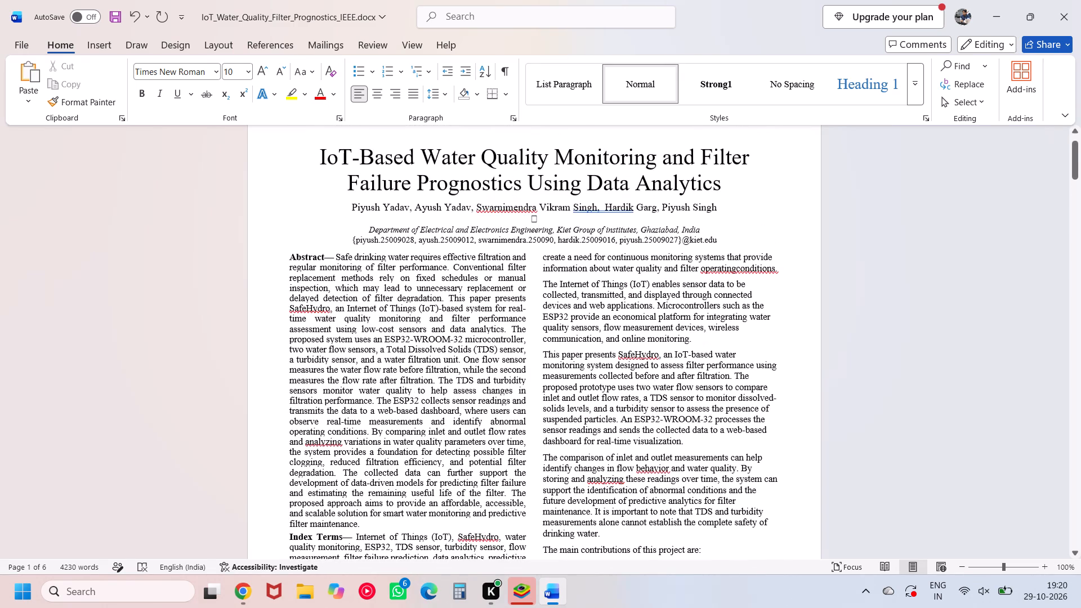
scroll(511, 414, down, 4)
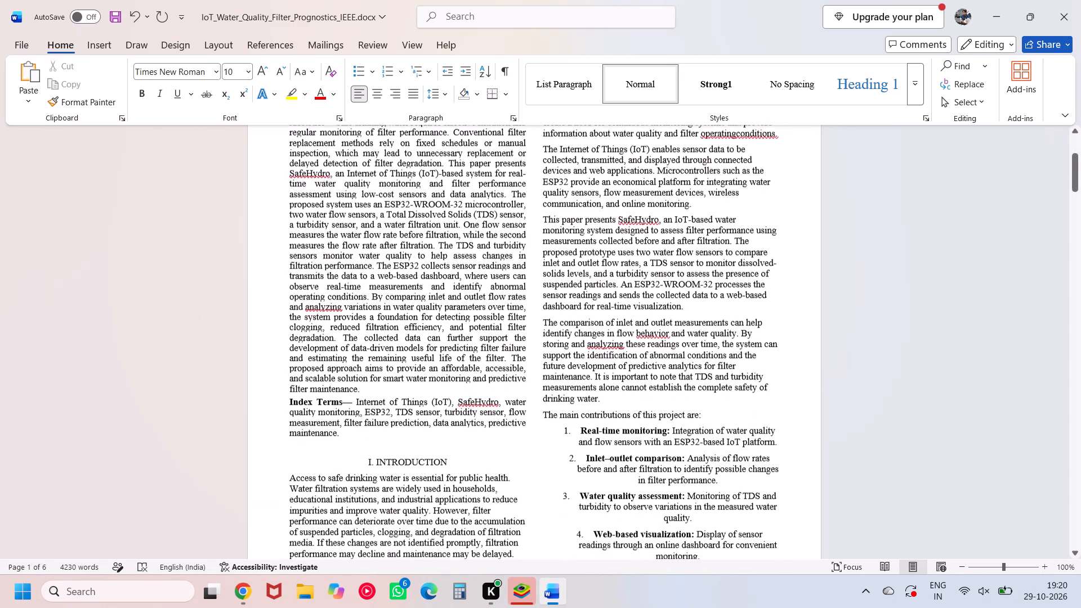
scroll(636, 184, up, 2)
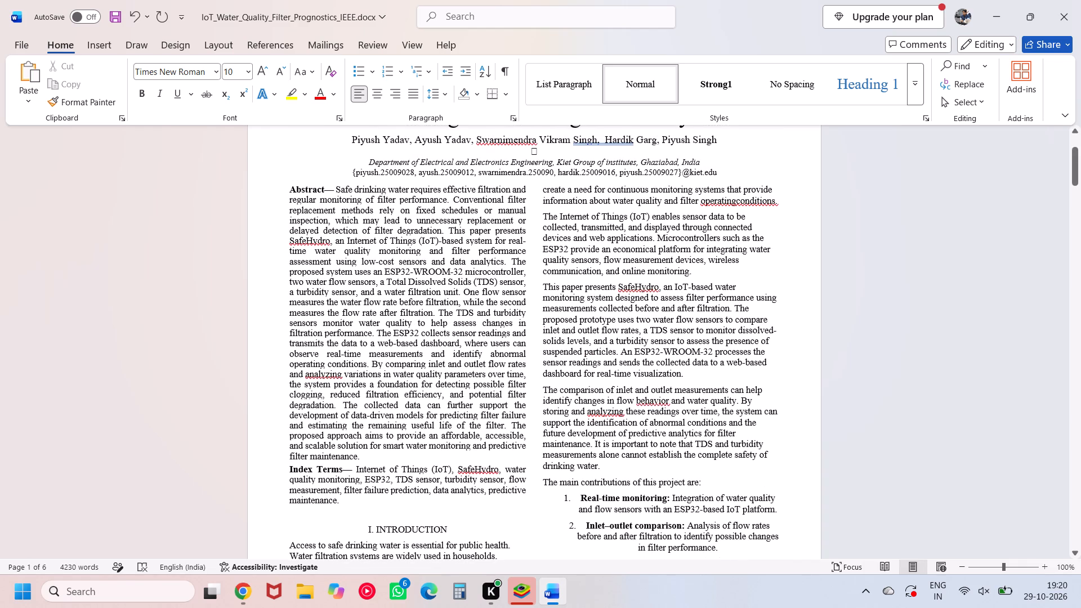
scroll(603, 240, down, 2)
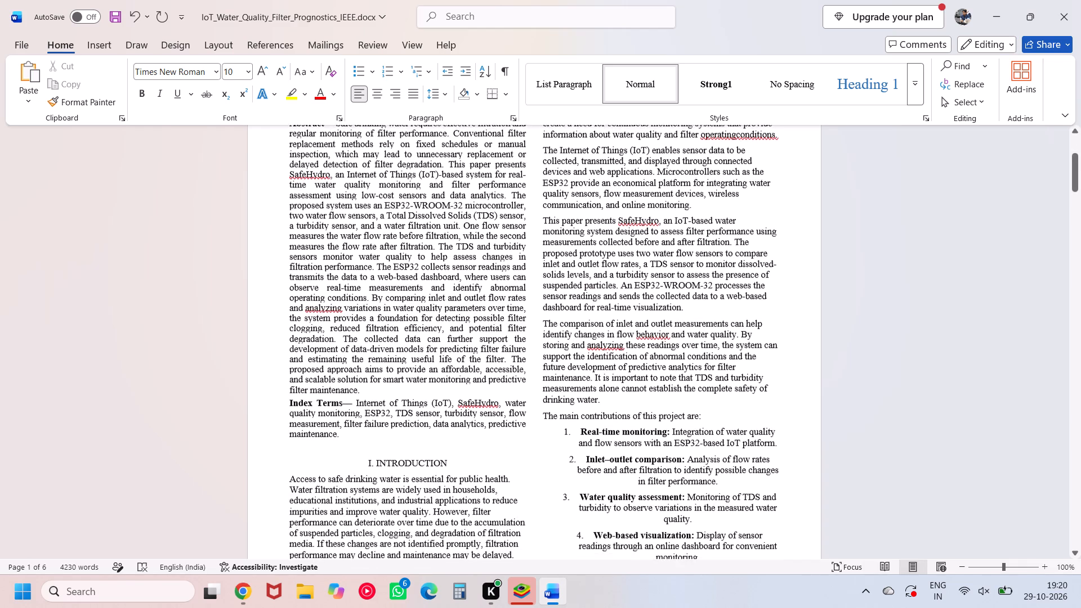
scroll(575, 294, down, 5)
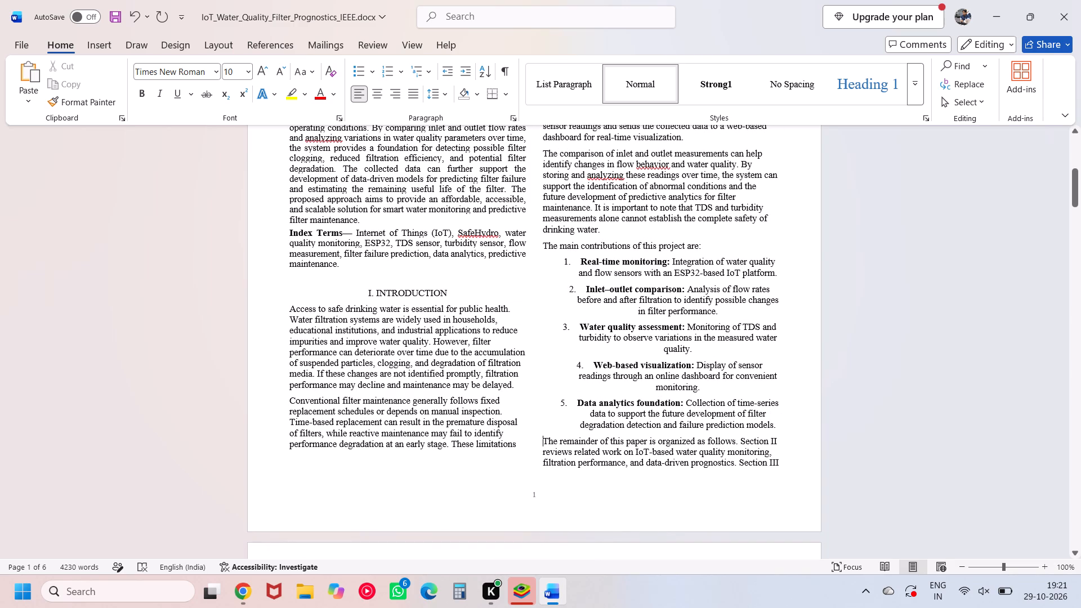
Justify the whole Introduction body, from "Access to safe drinking water" through the numbered contributions to "Section VIII concludes the paper.".
drag(284, 307, 796, 487)
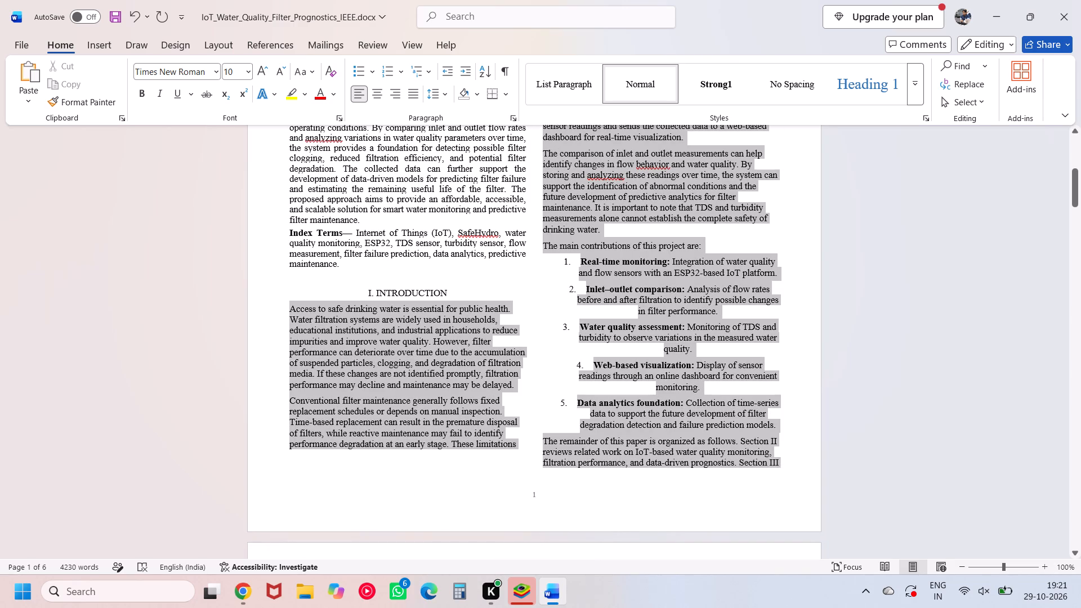
drag(796, 487, 797, 487)
scroll(798, 486, down, 4)
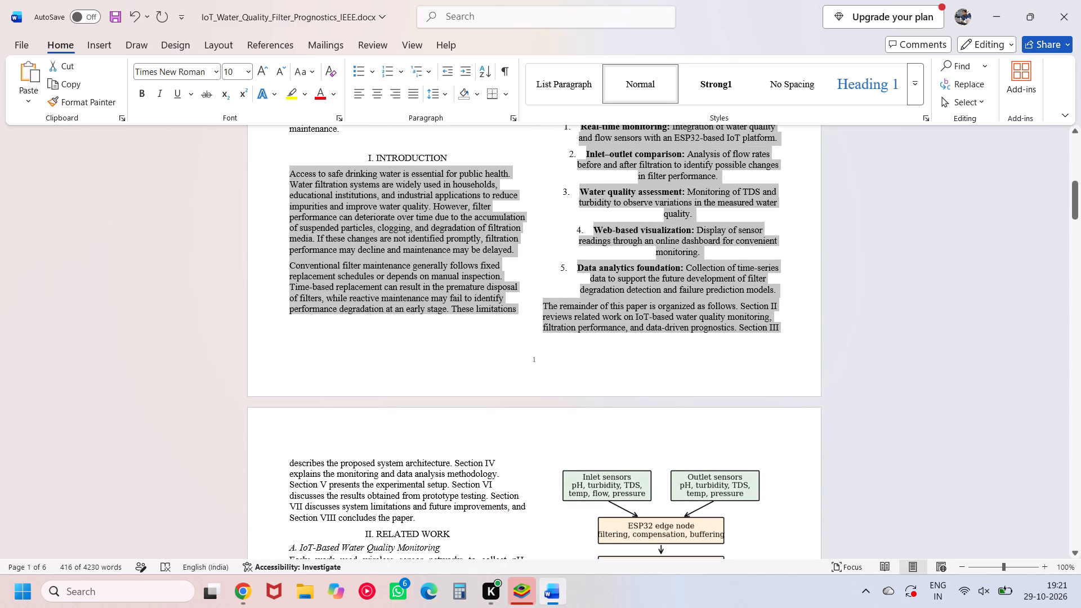
scroll(777, 464, up, 5)
scroll(777, 464, down, 2)
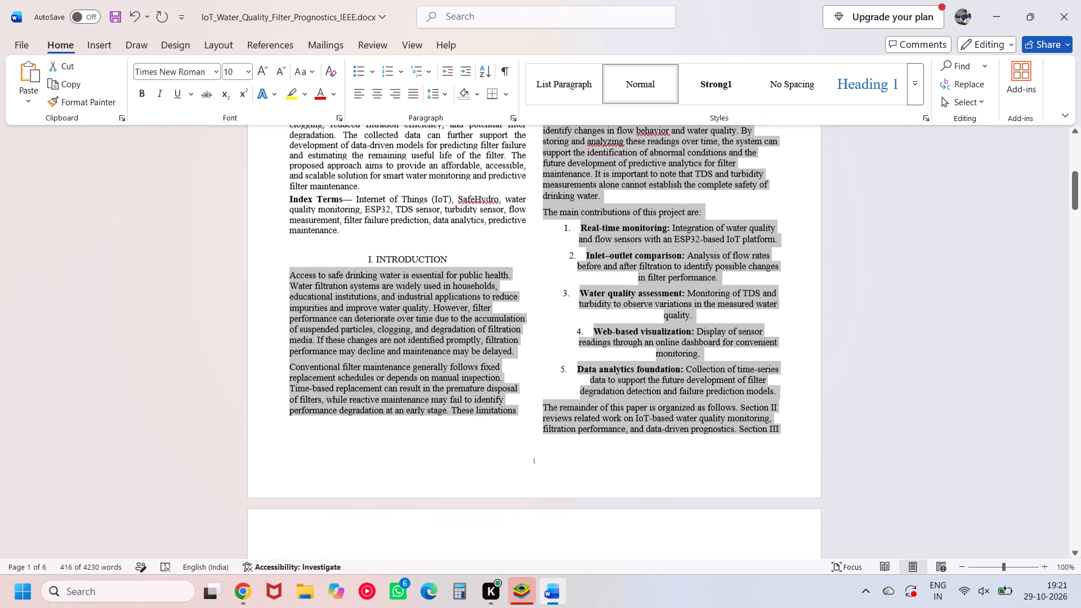
click(298, 448)
drag(288, 278, 366, 428)
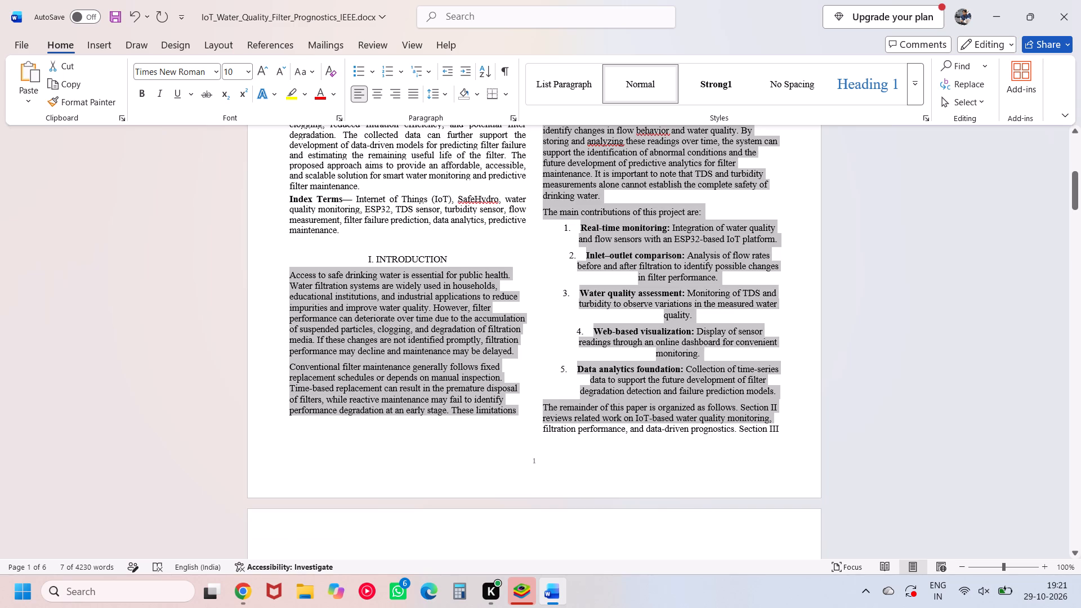
drag(366, 428, 416, 493)
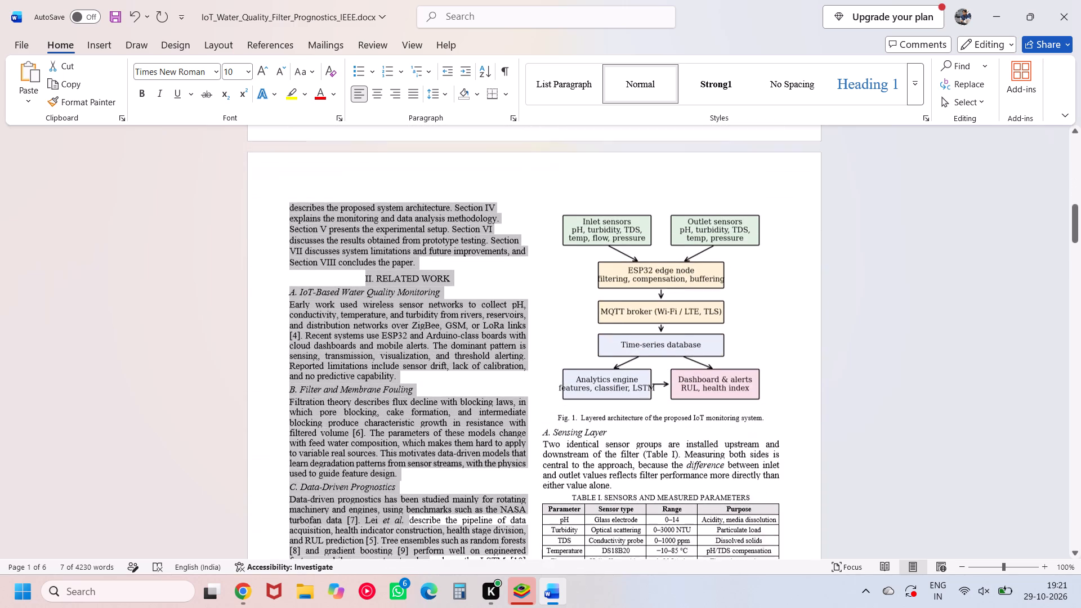
drag(416, 493, 418, 245)
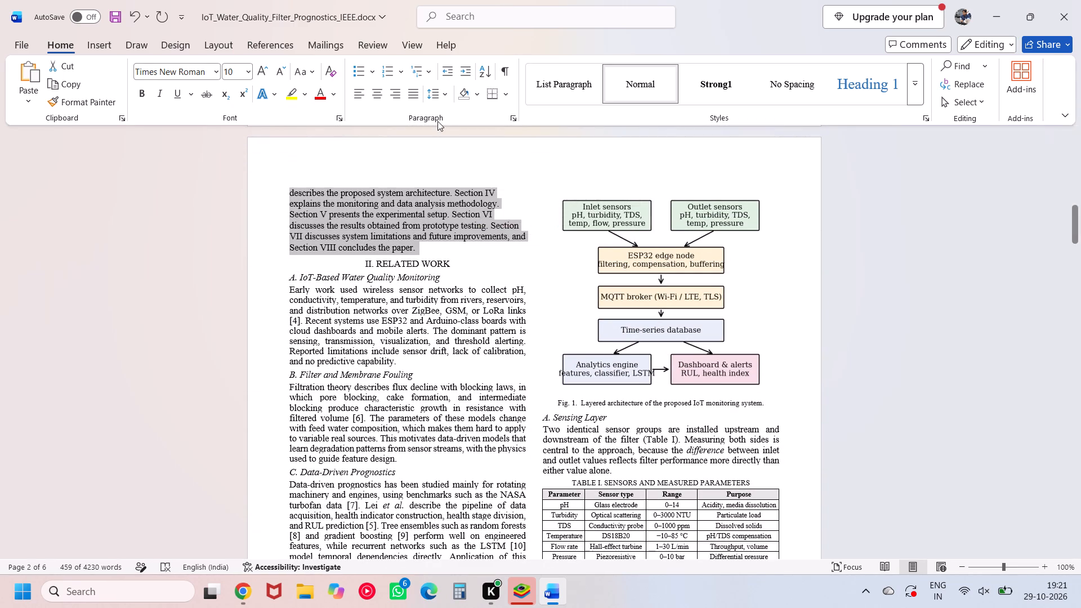
click(418, 97)
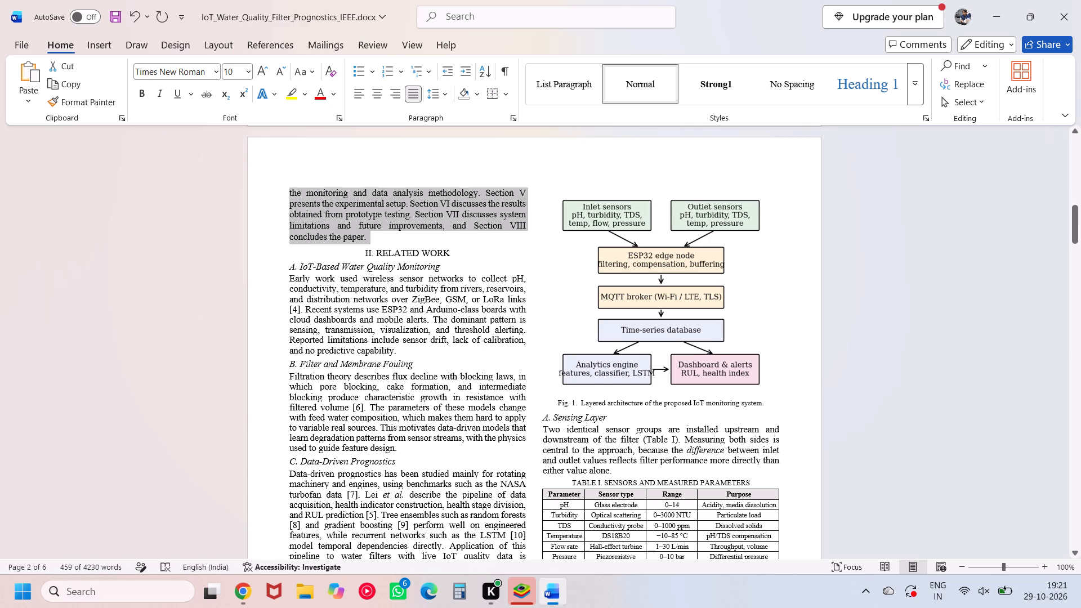
scroll(539, 296, up, 15)
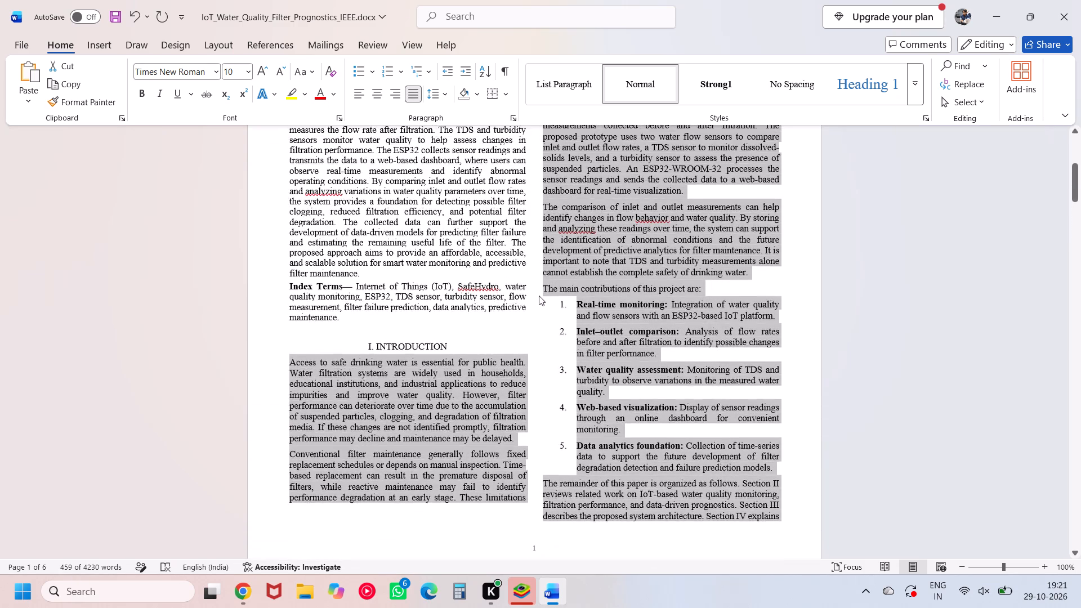
scroll(539, 296, up, 4)
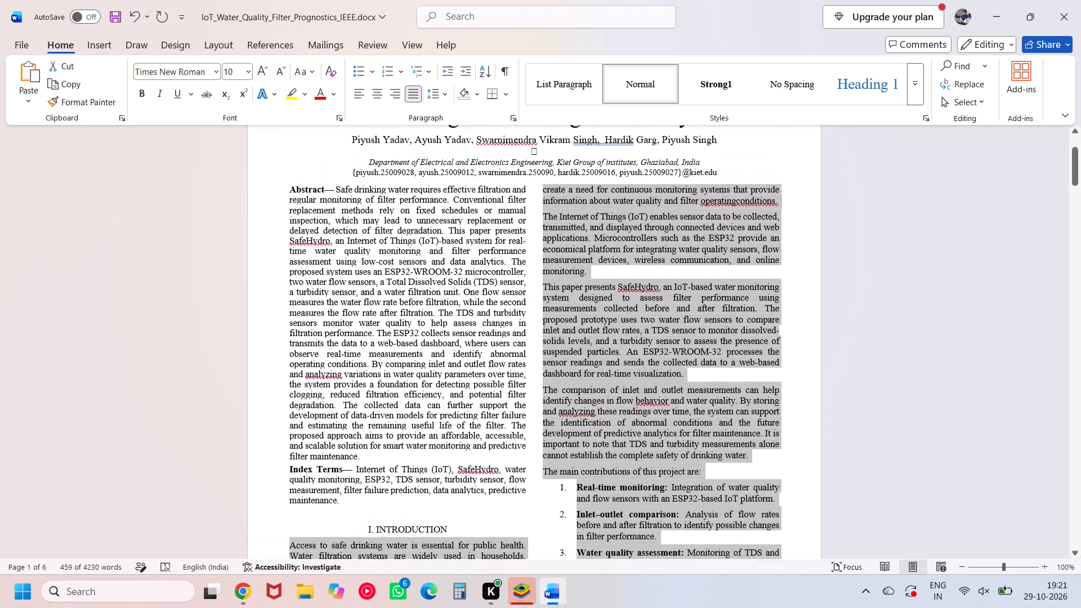
click(531, 295)
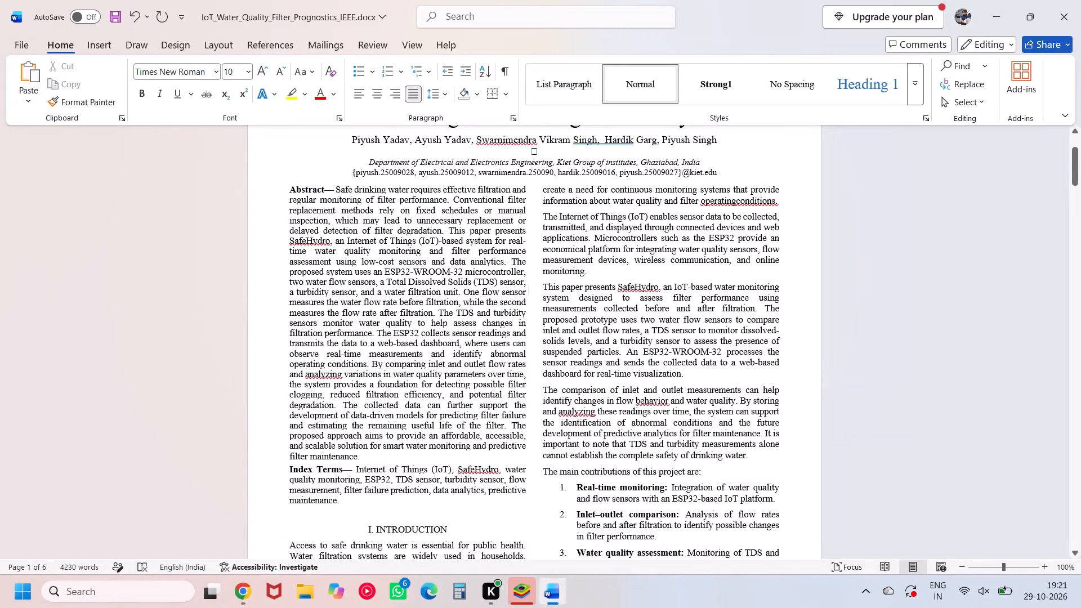
Look over the paper's existing Related Work section and the start of System Architecture on page 2.
scroll(531, 295, down, 15)
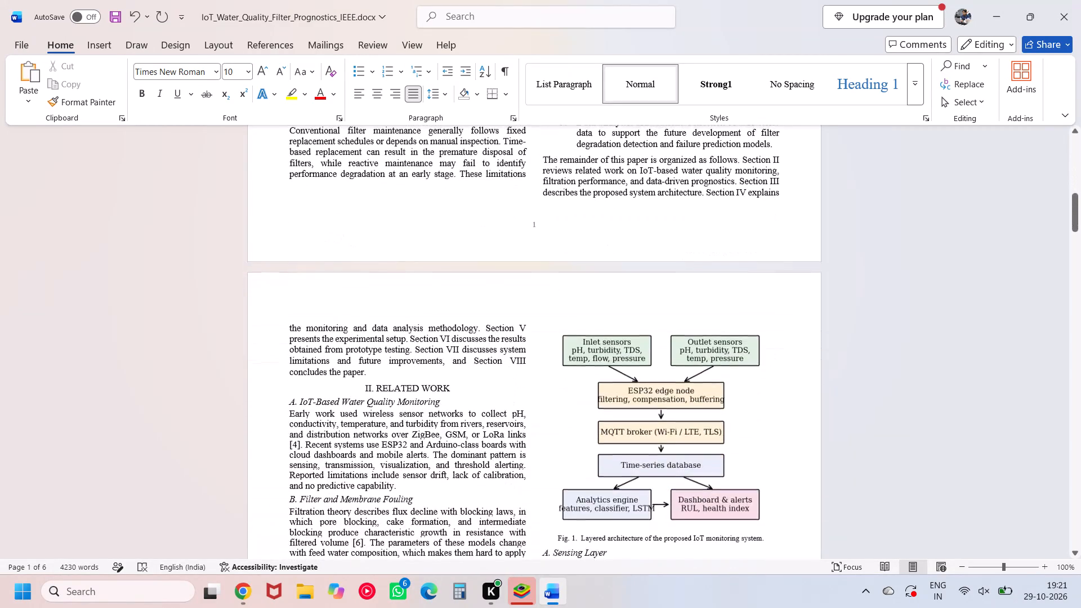
scroll(531, 295, down, 8)
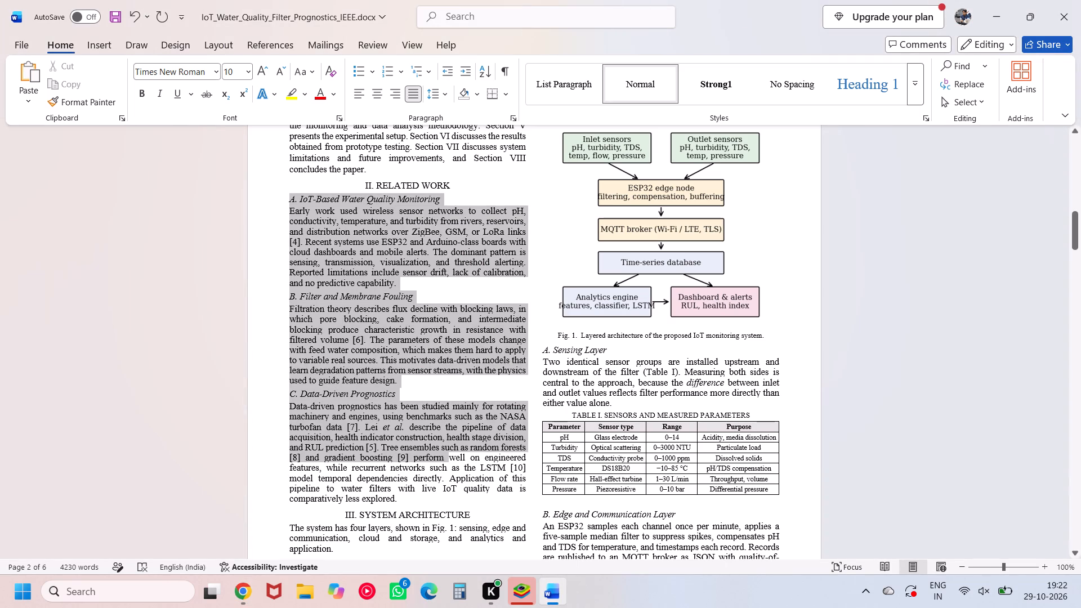
drag(422, 463, 393, 501)
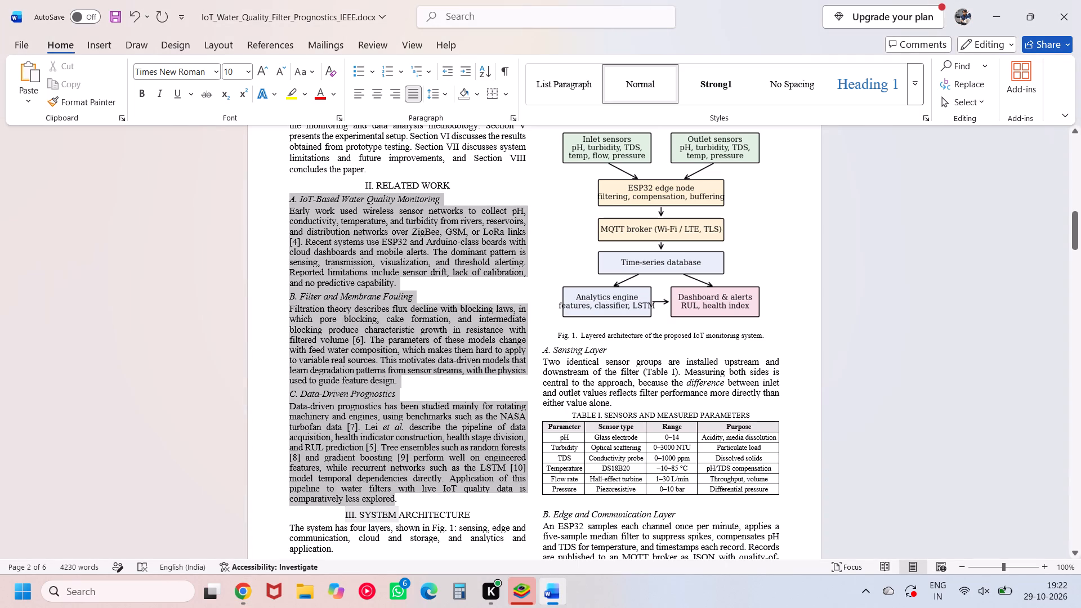
drag(393, 501, 399, 494)
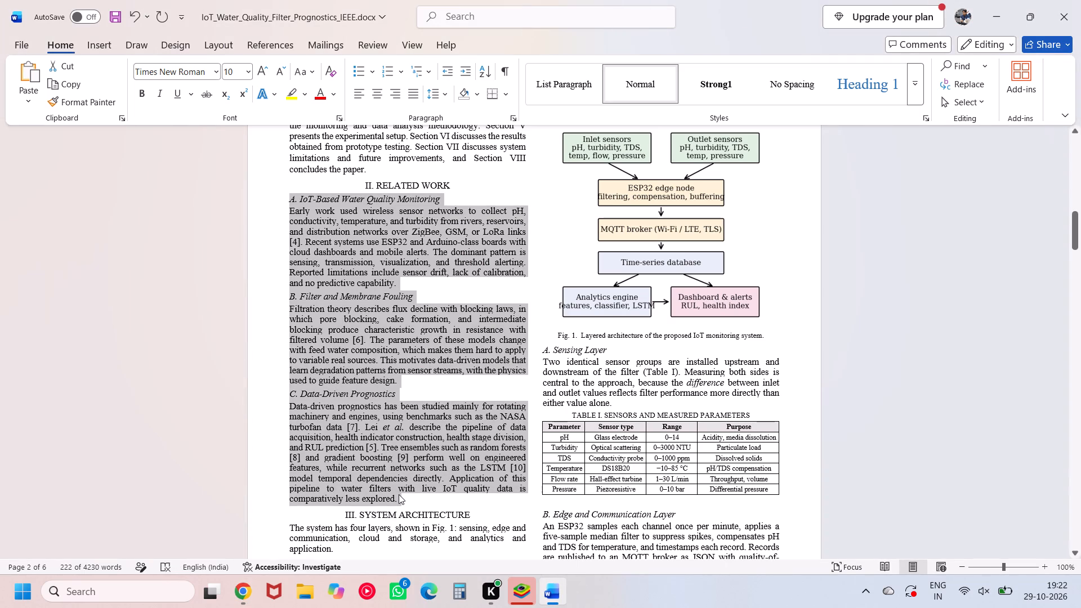
key(ctrl+v)
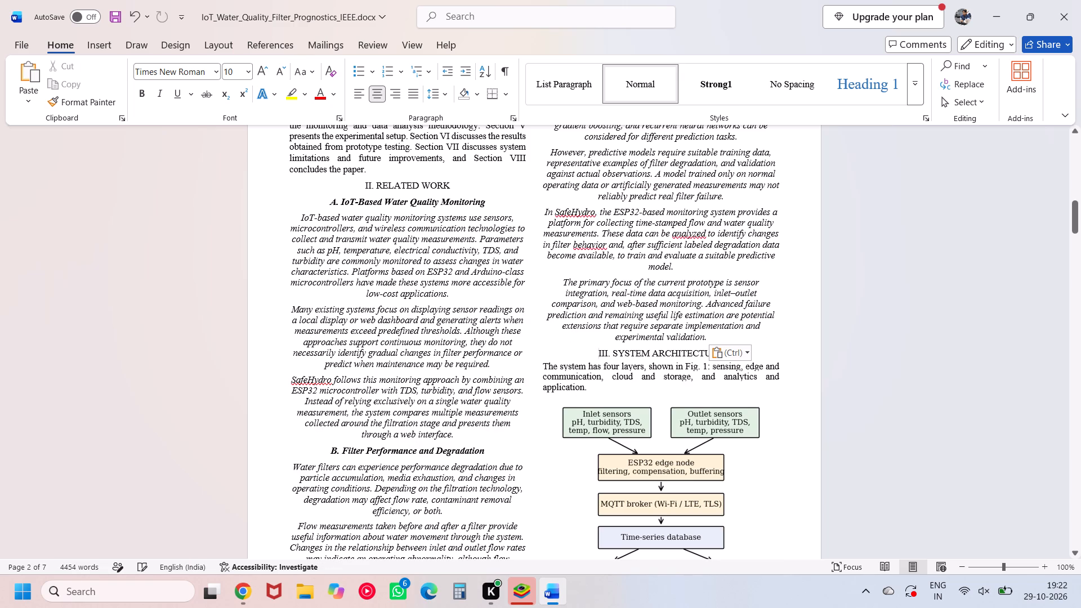
Justify the pasted Related Work text, from "IoT-based water quality monitoring systems use sensors" through "experimental validation.".
scroll(418, 304, down, 7)
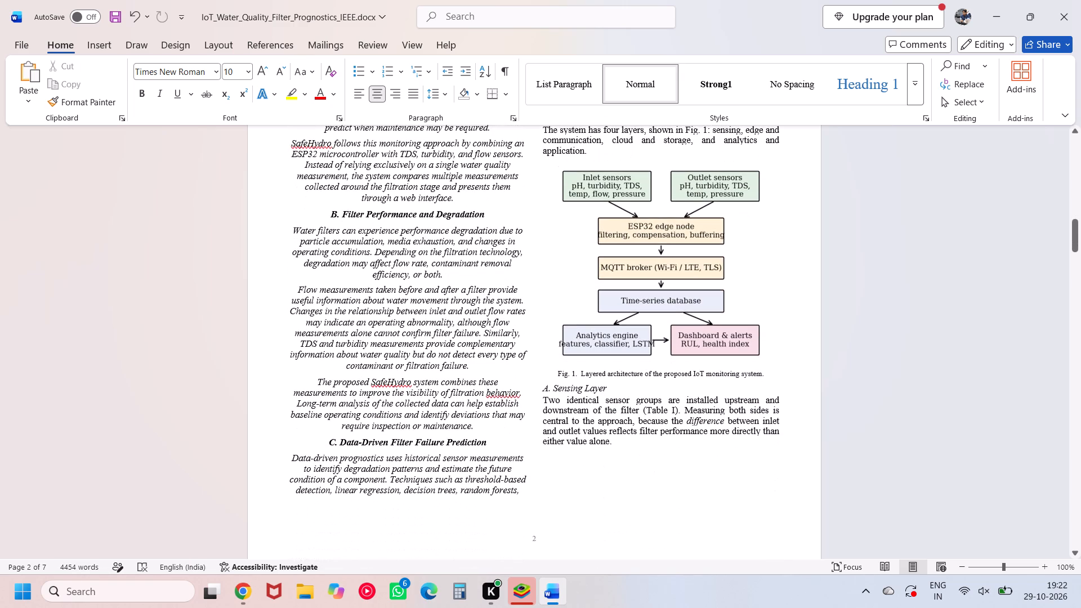
scroll(430, 307, up, 4)
scroll(430, 307, down, 12)
scroll(430, 307, up, 19)
scroll(430, 307, down, 4)
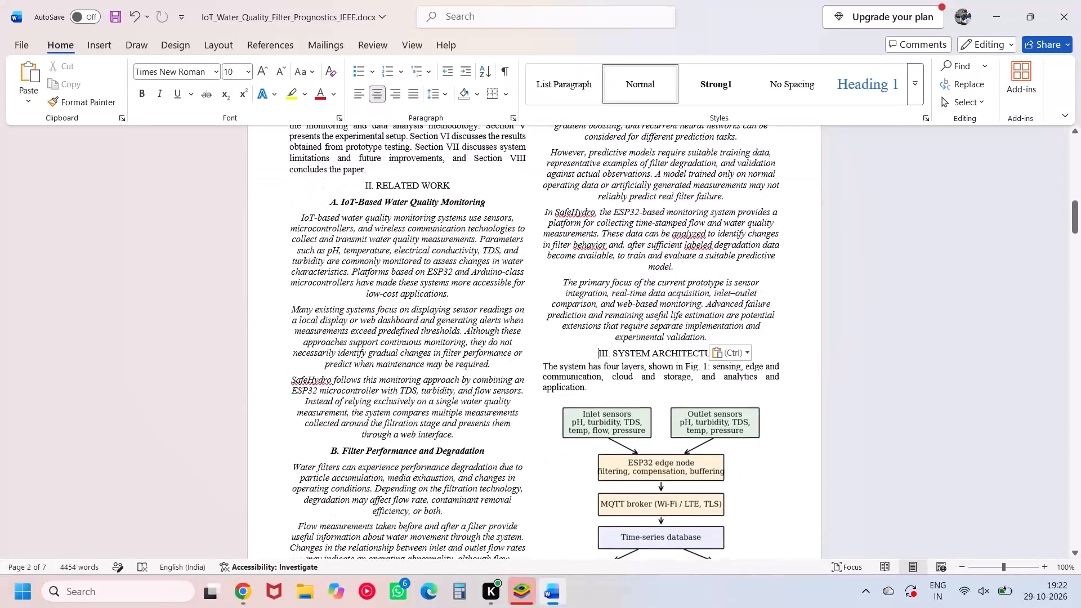
drag(298, 218, 597, 593)
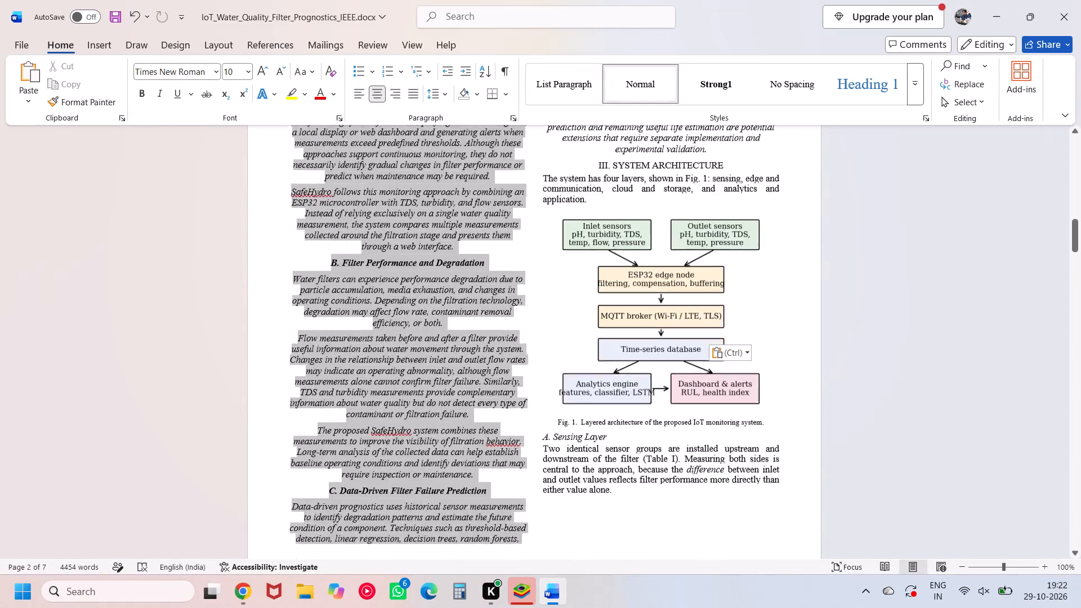
drag(597, 593, 665, 299)
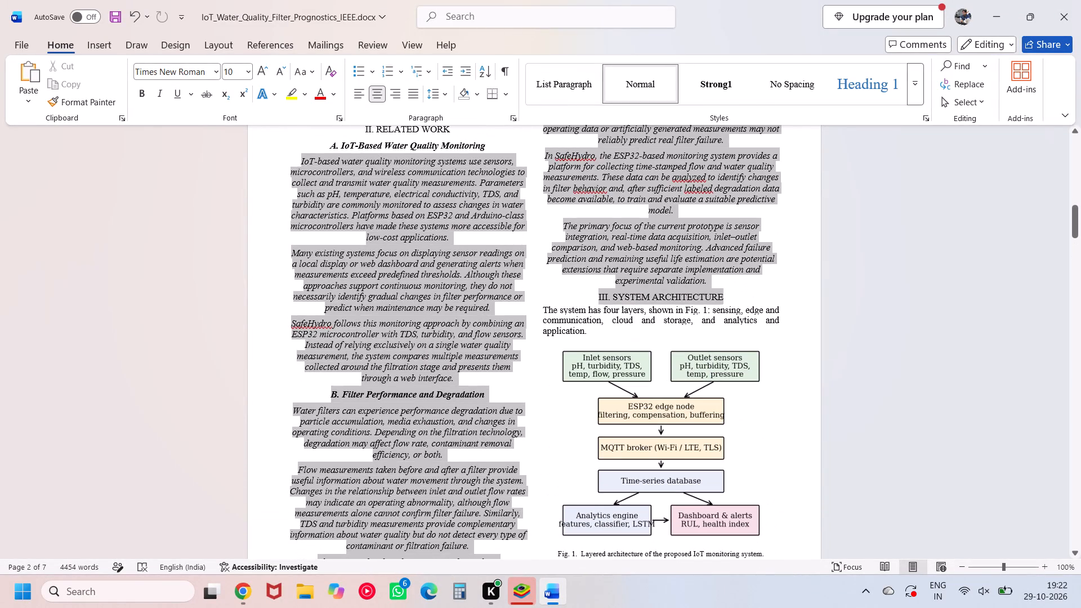
drag(665, 299, 710, 280)
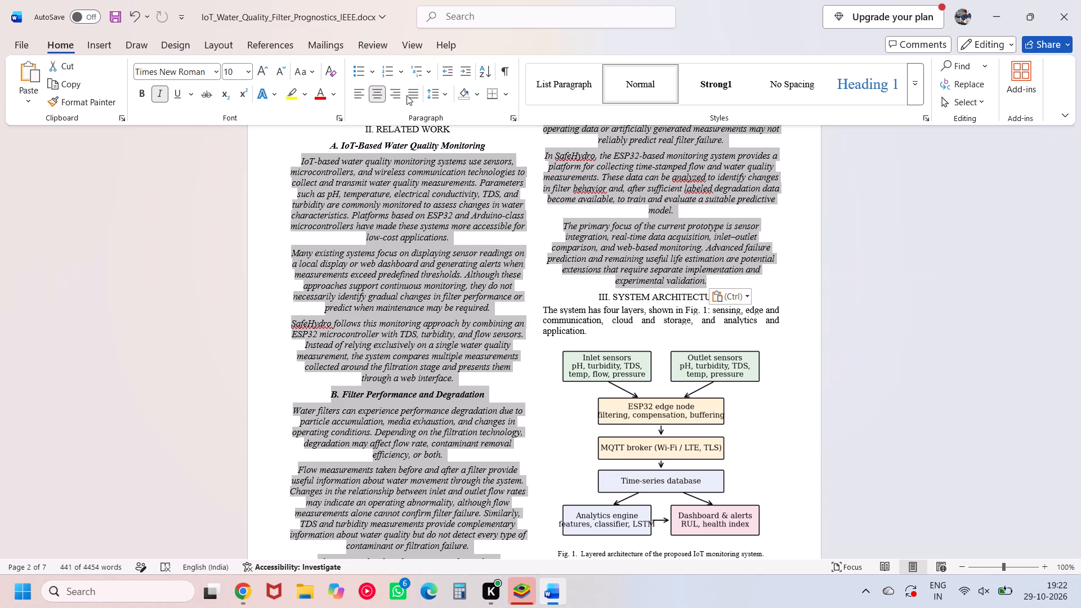
click(407, 95)
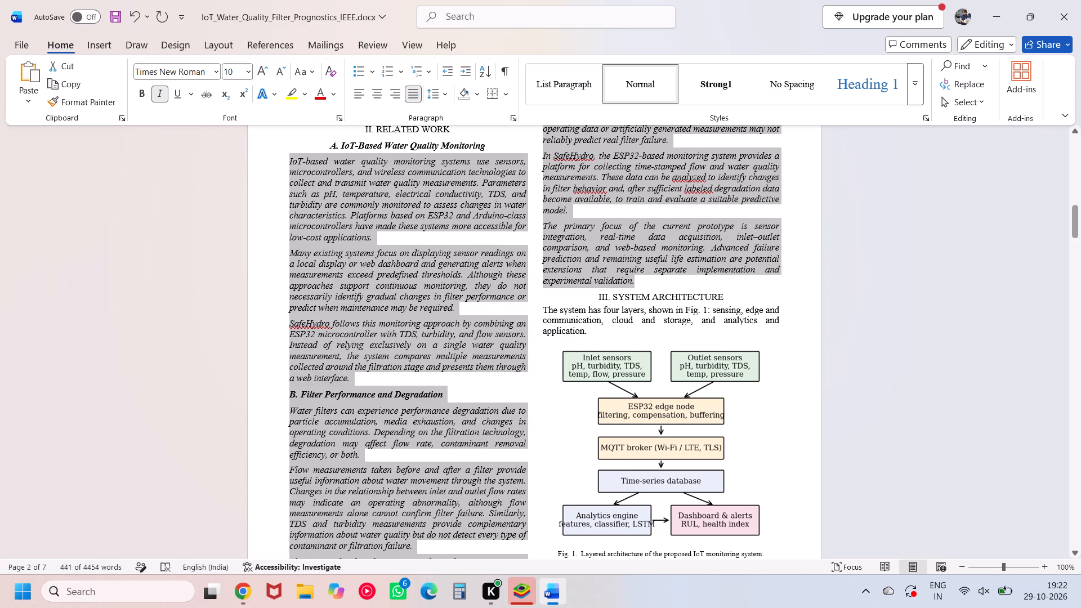
click(537, 373)
Compare the text formatting of the Introduction's closing paragraph with the first pasted Related Work paragraph.
scroll(539, 373, up, 2)
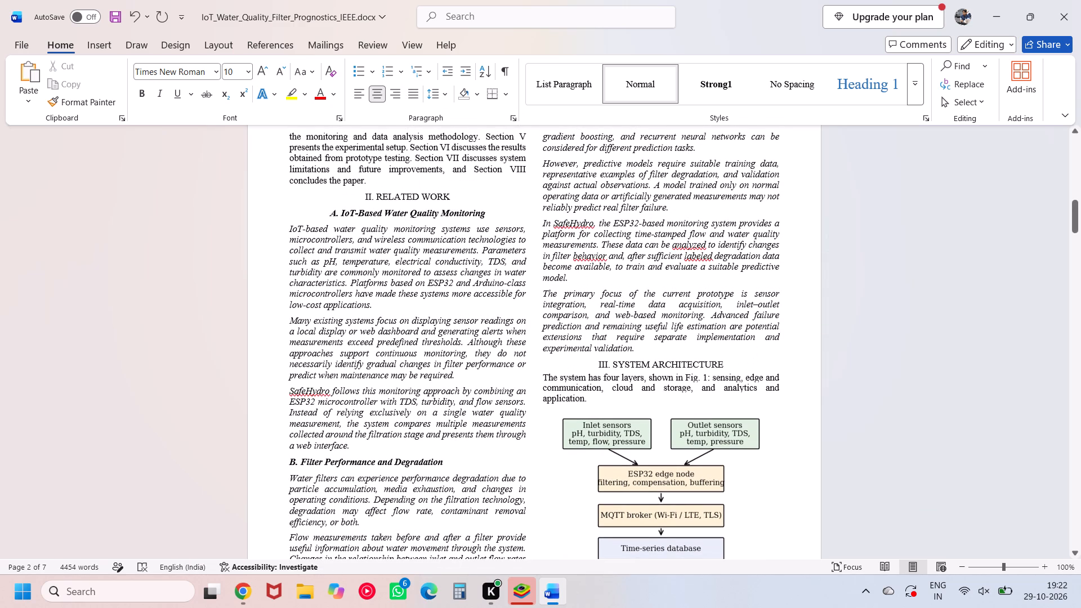
scroll(539, 373, up, 3)
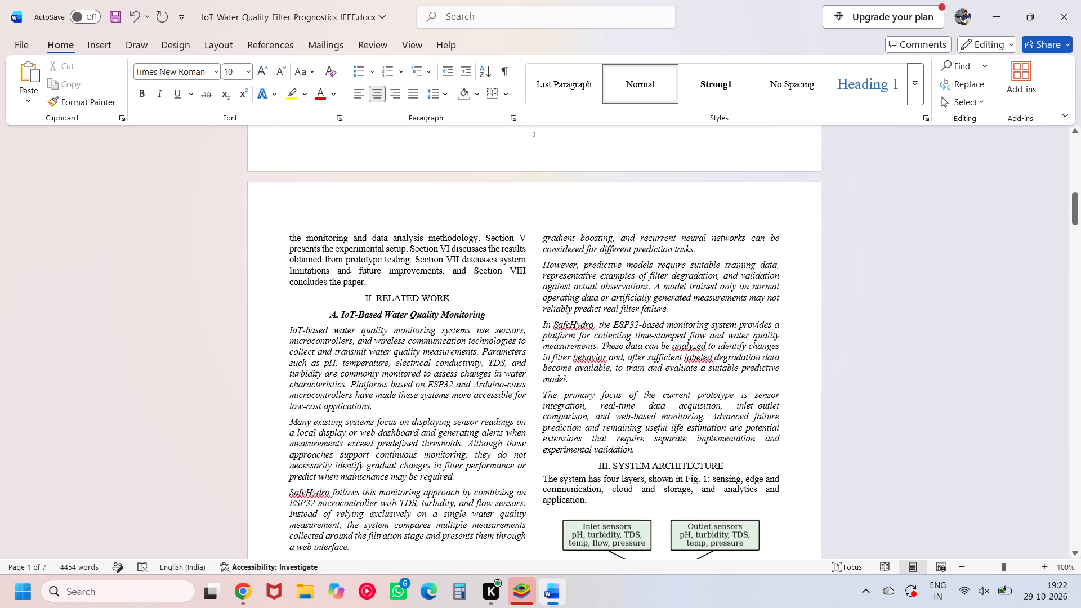
click(381, 258)
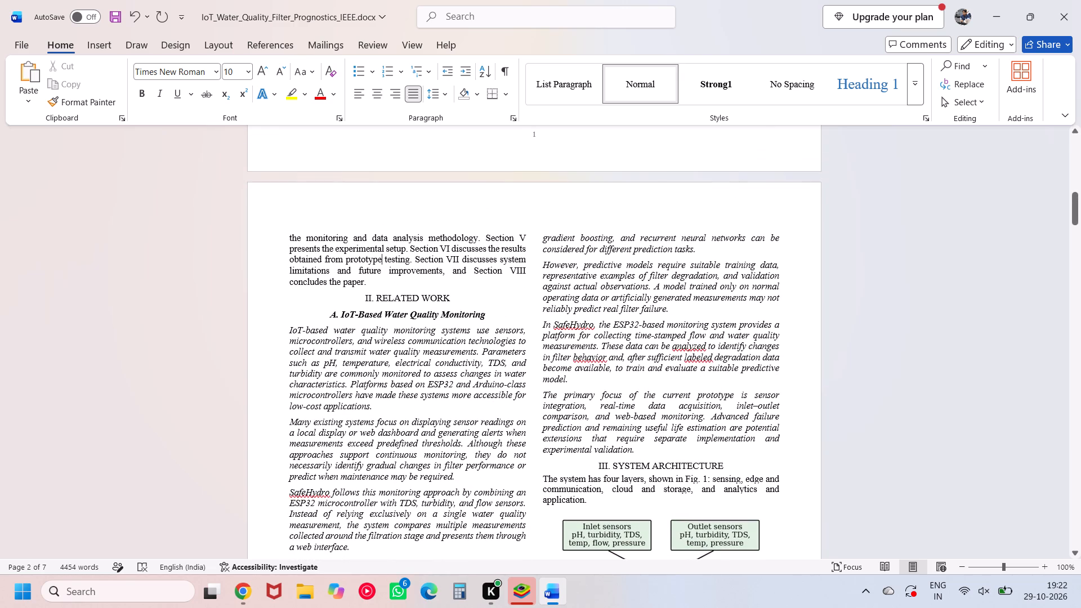
drag(381, 258, 369, 259)
drag(369, 259, 357, 258)
click(319, 370)
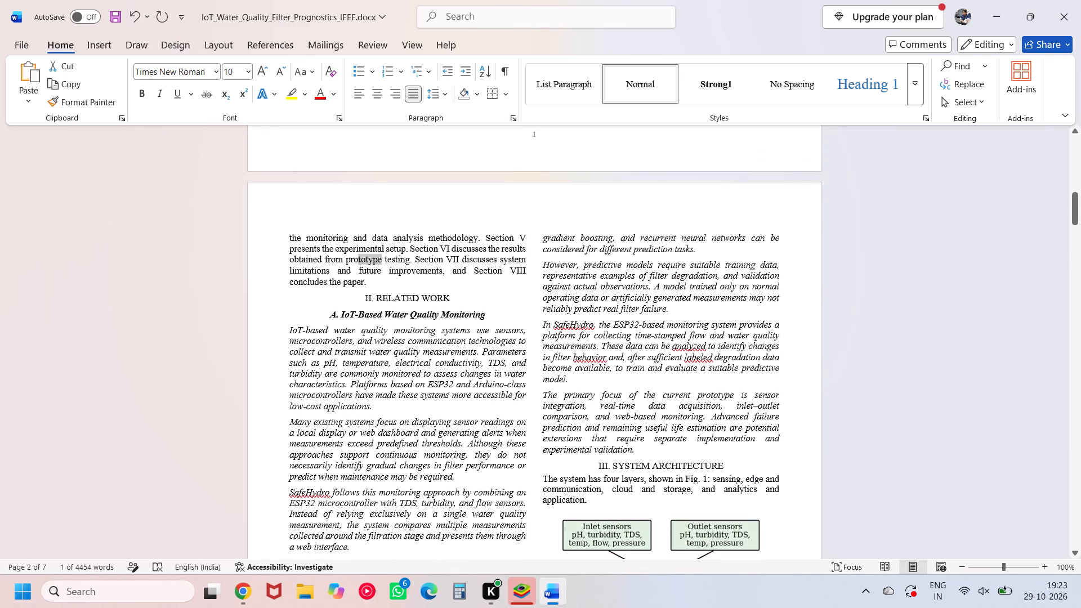
click(319, 370)
drag(319, 370, 347, 370)
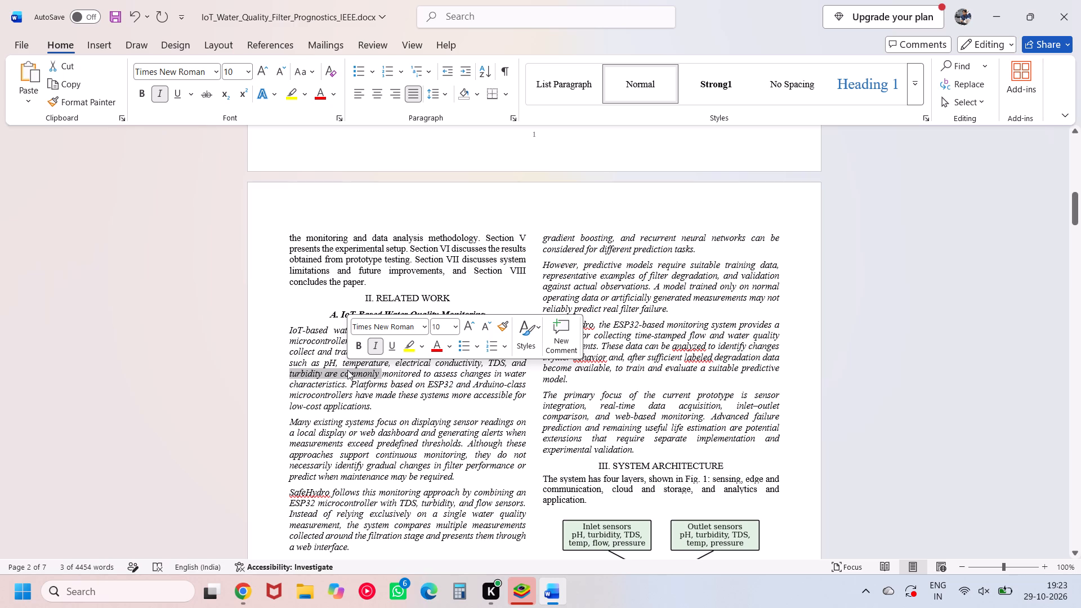
click(287, 329)
drag(287, 329, 300, 334)
click(435, 351)
click(437, 350)
drag(437, 350, 382, 353)
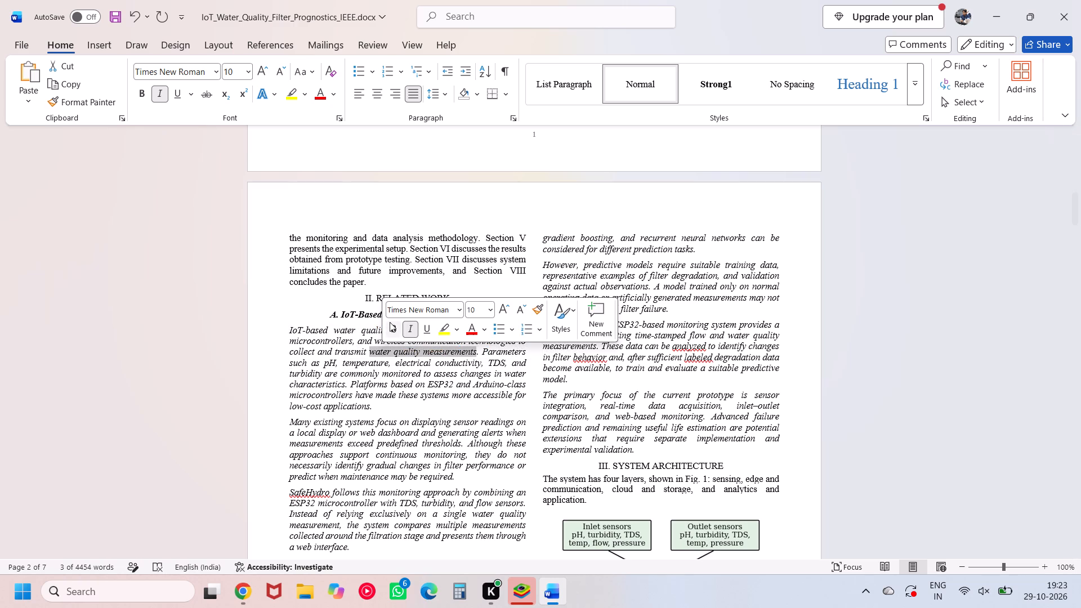
click(346, 362)
Remove bold and italics from the Related Work text, from the first paragraph under subsection A through the end of subsection C.
scroll(346, 362, down, 5)
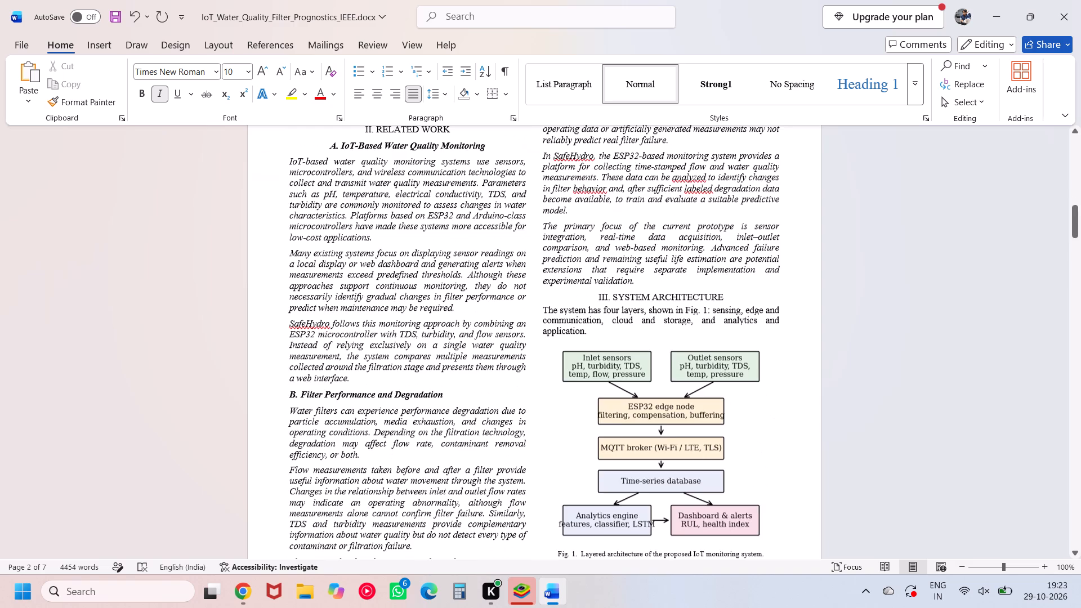
scroll(346, 362, down, 5)
scroll(346, 362, up, 6)
scroll(346, 362, down, 2)
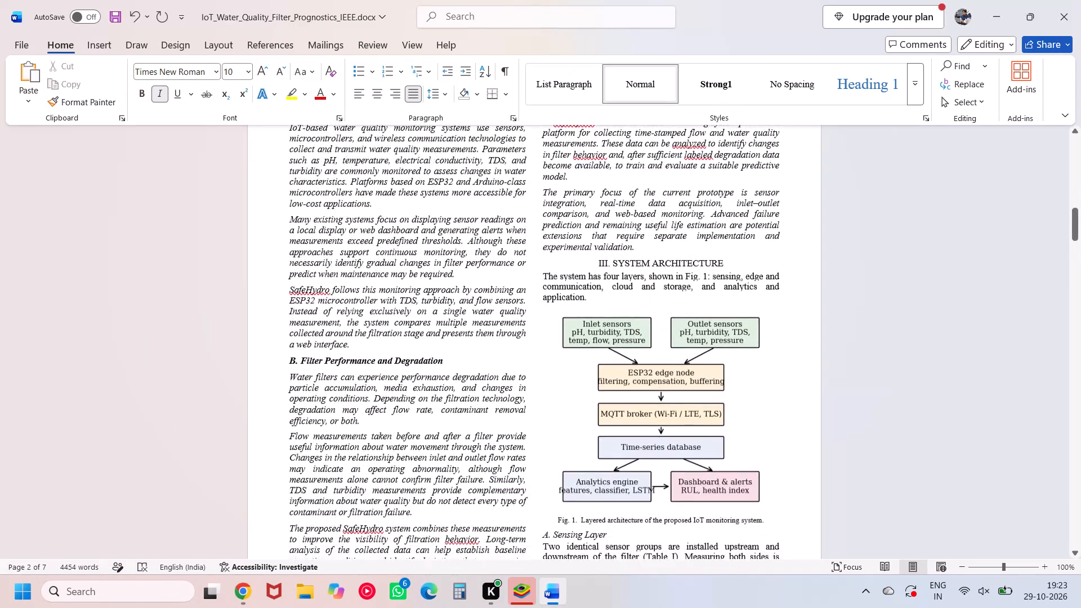
scroll(318, 303, up, 2)
drag(290, 194, 525, 607)
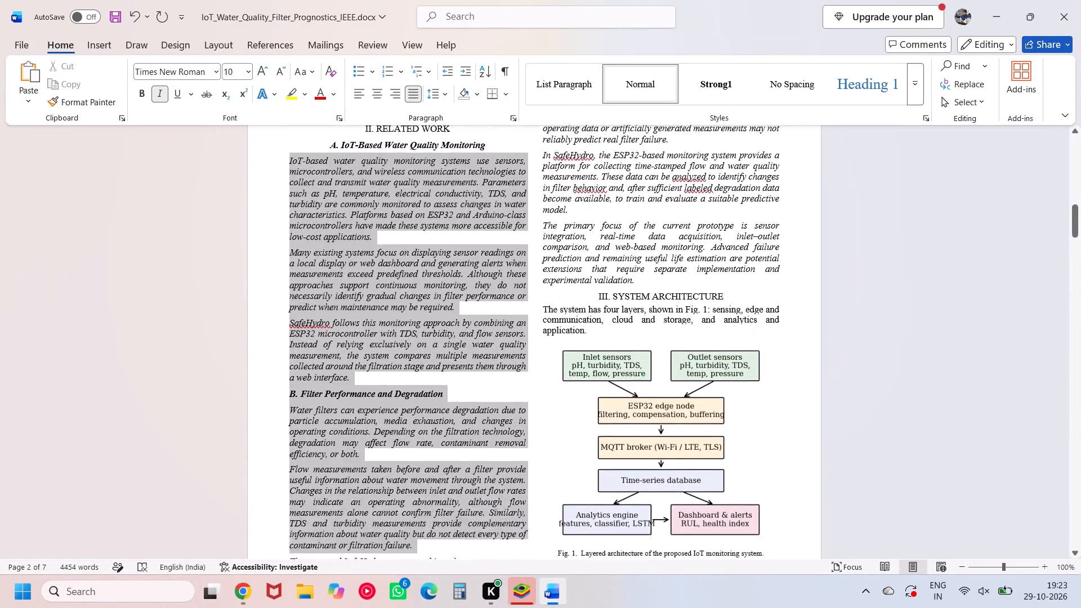
drag(525, 607, 691, 161)
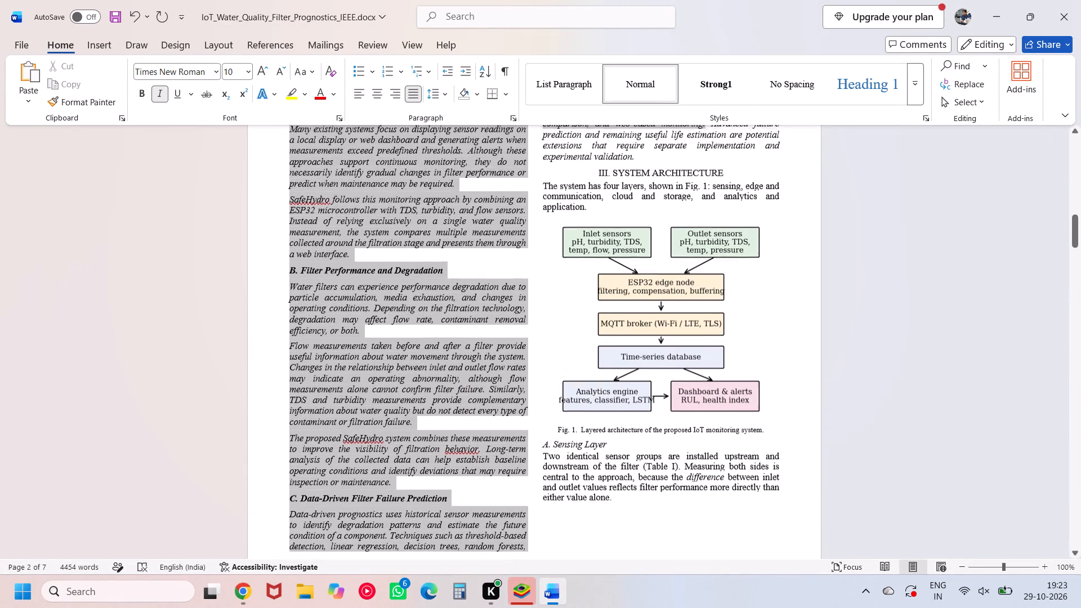
drag(691, 161, 638, 153)
click(654, 126)
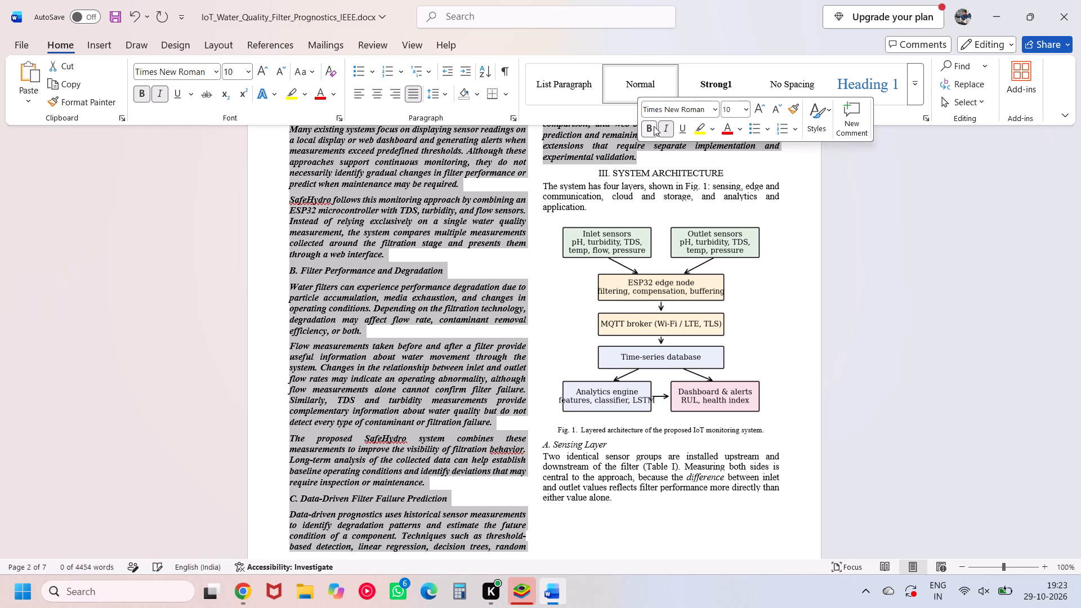
click(654, 126)
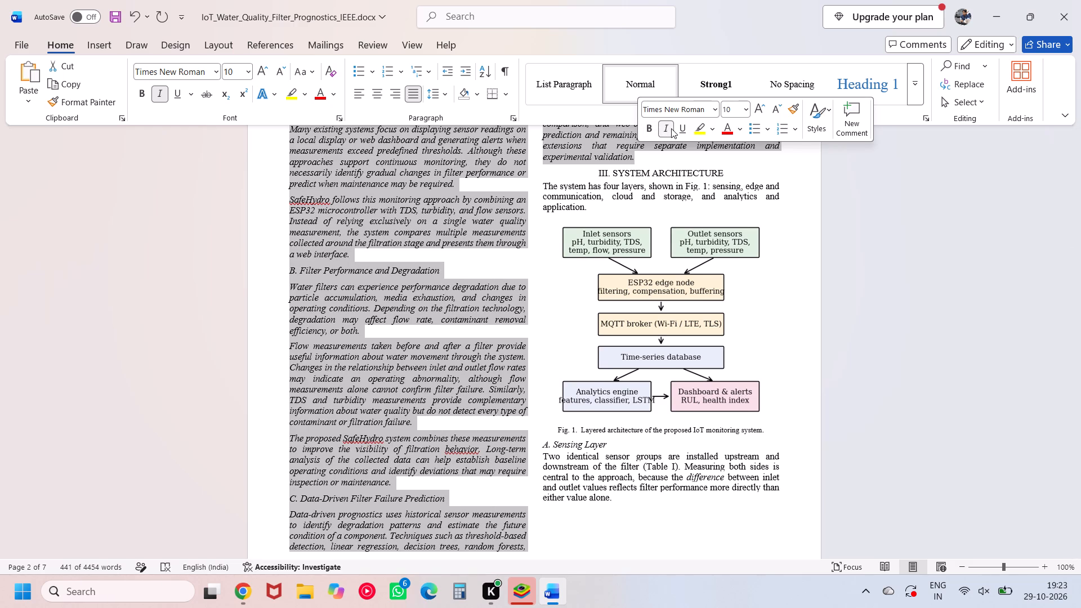
click(671, 128)
click(271, 286)
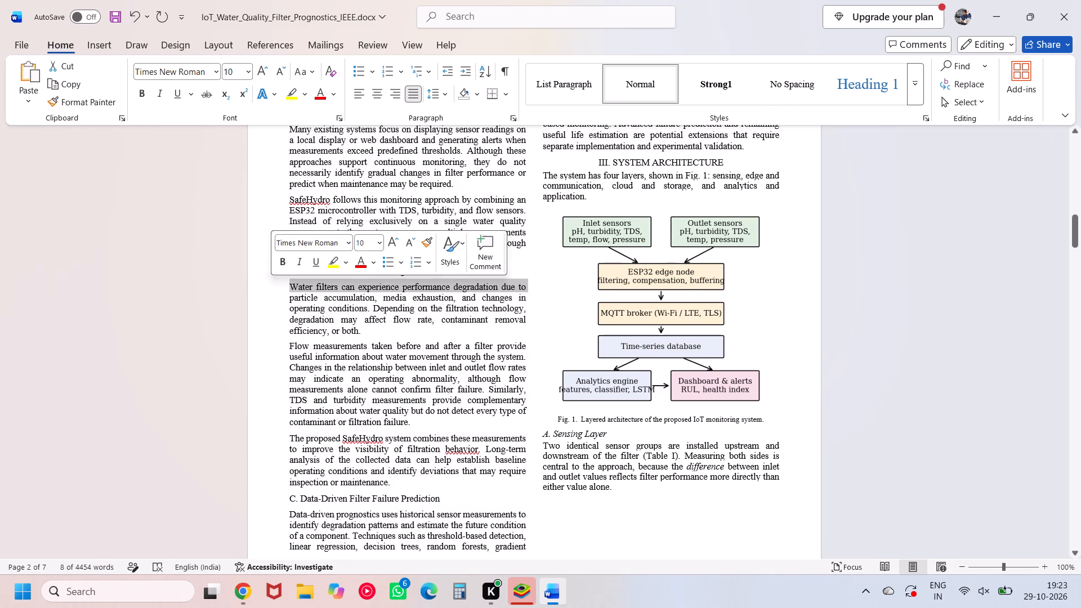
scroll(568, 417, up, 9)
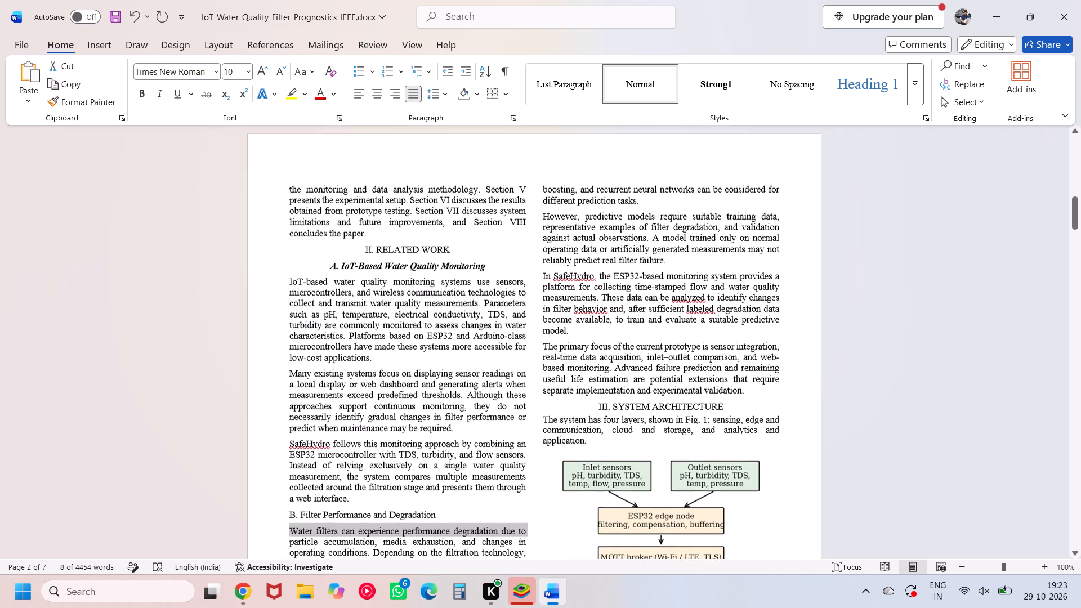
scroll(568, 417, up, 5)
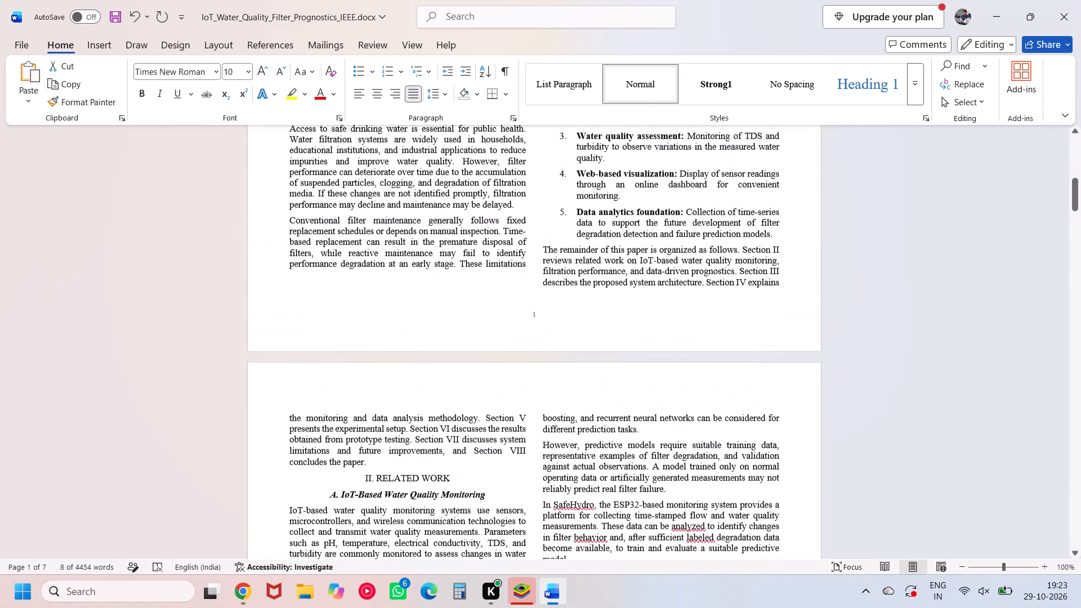
Review the revised Abstract, Introduction and Related Work text, down to the start of the System Architecture section.
scroll(568, 417, up, 13)
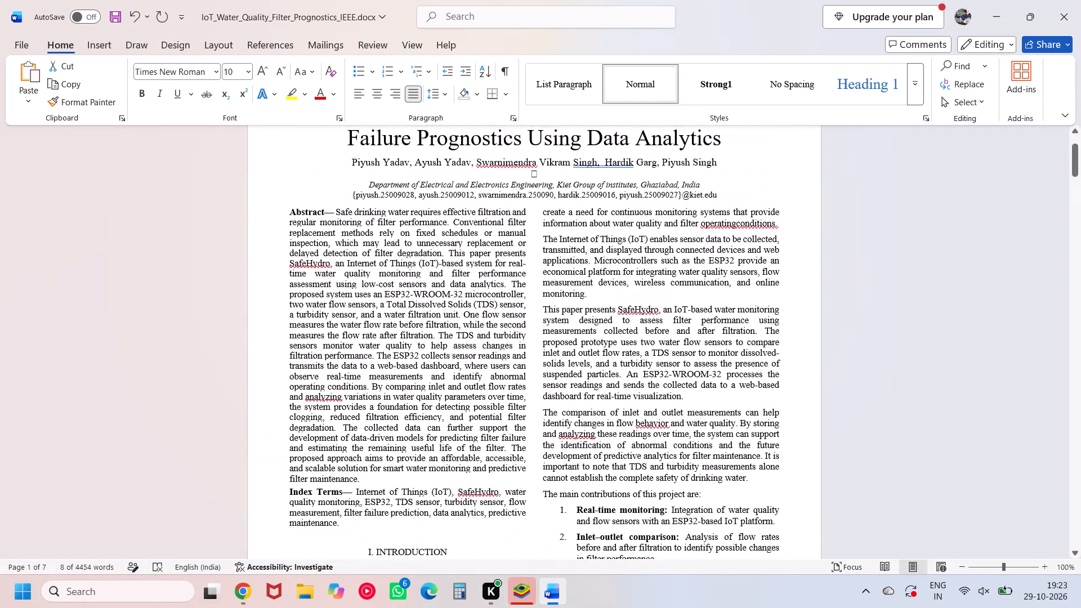
scroll(568, 417, down, 7)
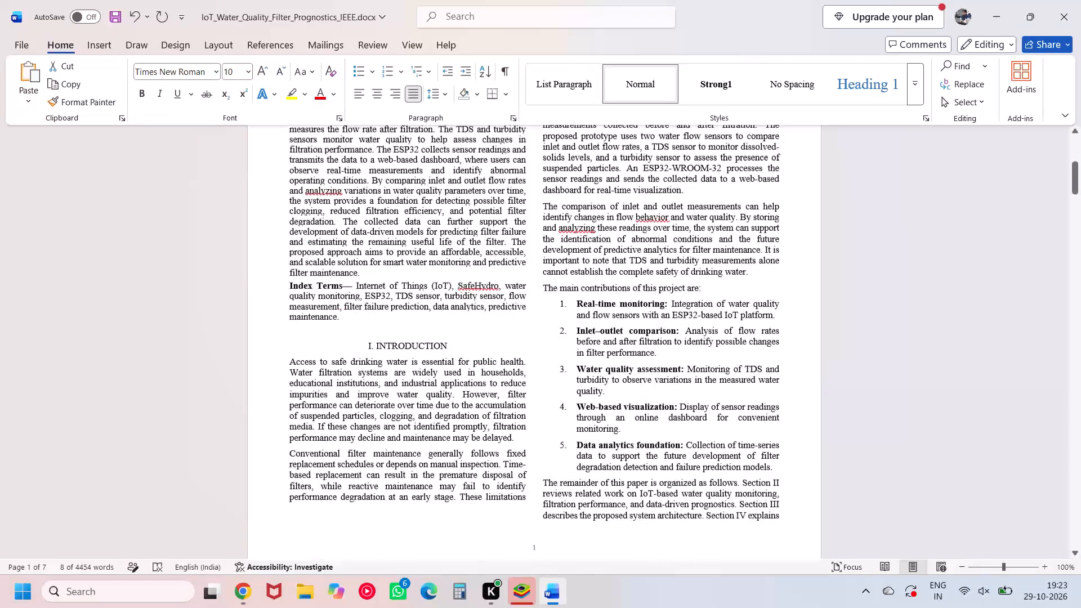
scroll(568, 417, down, 14)
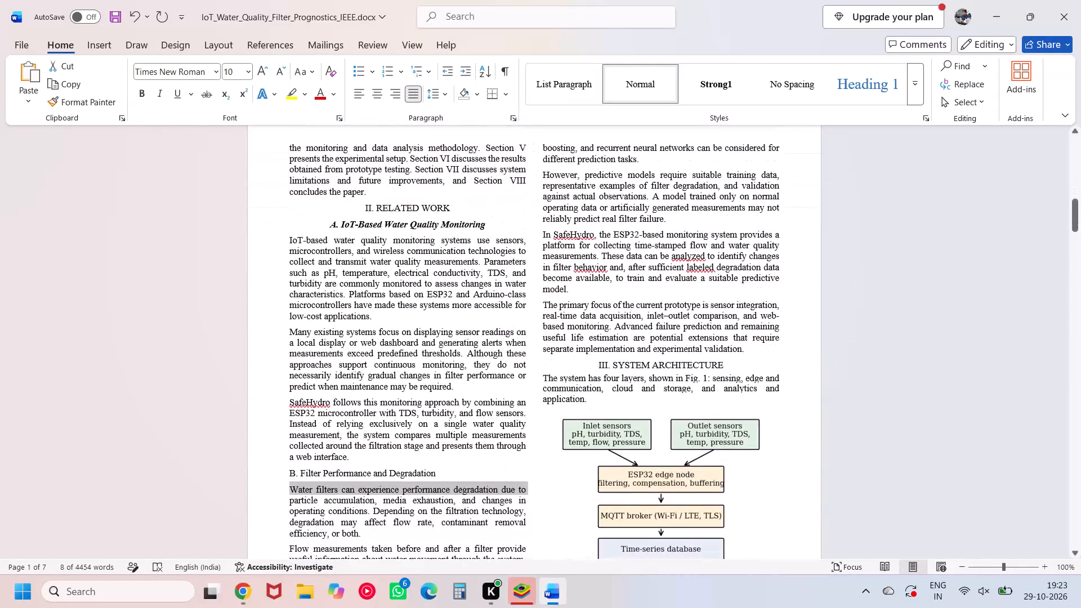
scroll(568, 417, down, 3)
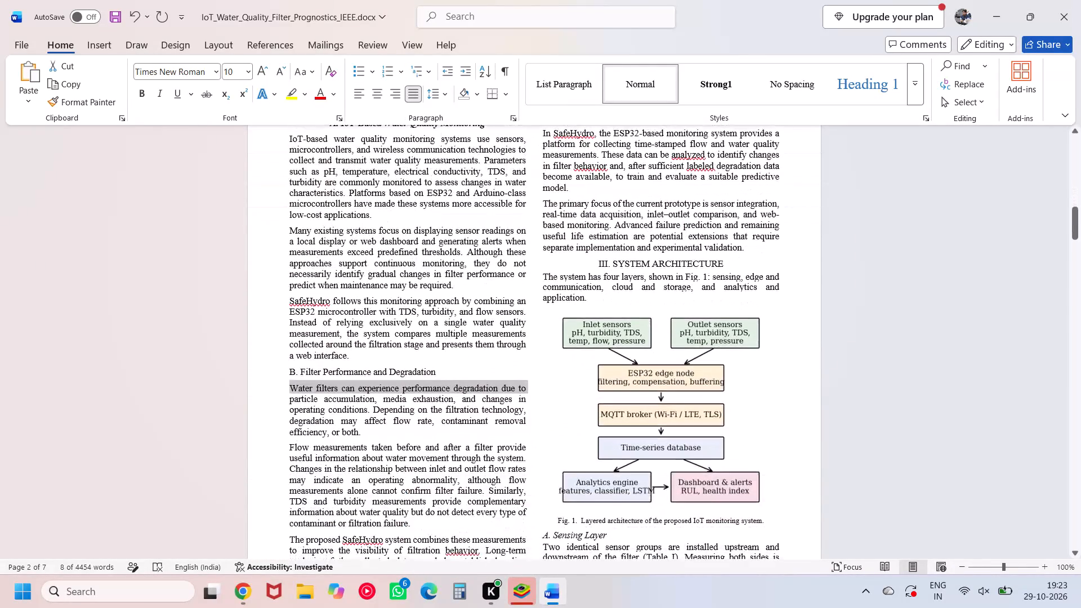
scroll(568, 417, down, 2)
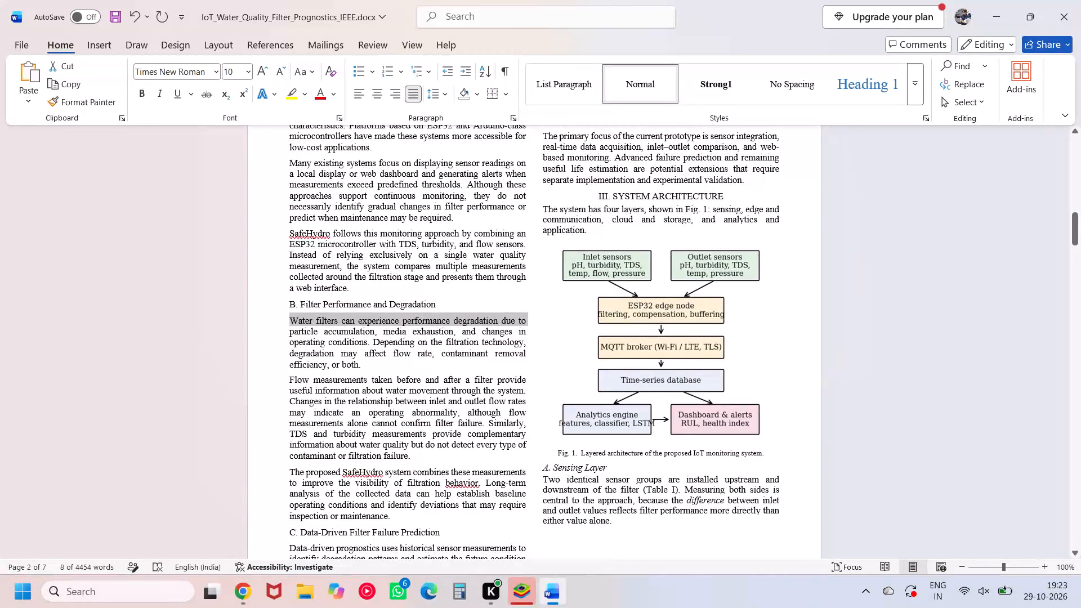
Examine the Fig. 1 architecture diagram and the remaining System Architecture and Data Analytics Methodology content, including Table I and Fig. 2.
click(613, 237)
double_click(605, 261)
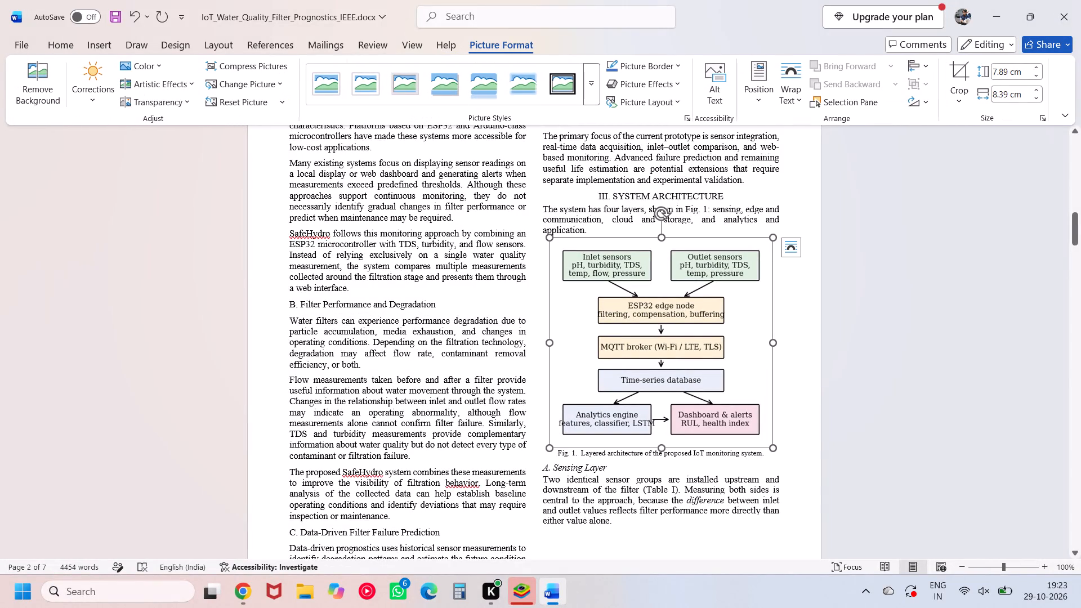
double_click(629, 271)
click(739, 359)
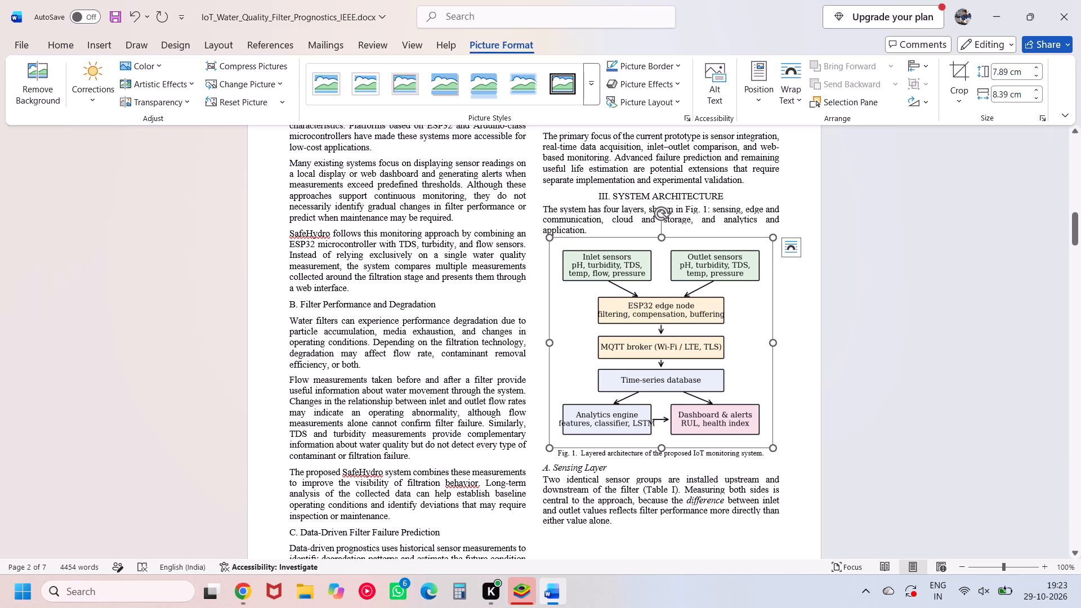
click(797, 345)
scroll(797, 345, down, 11)
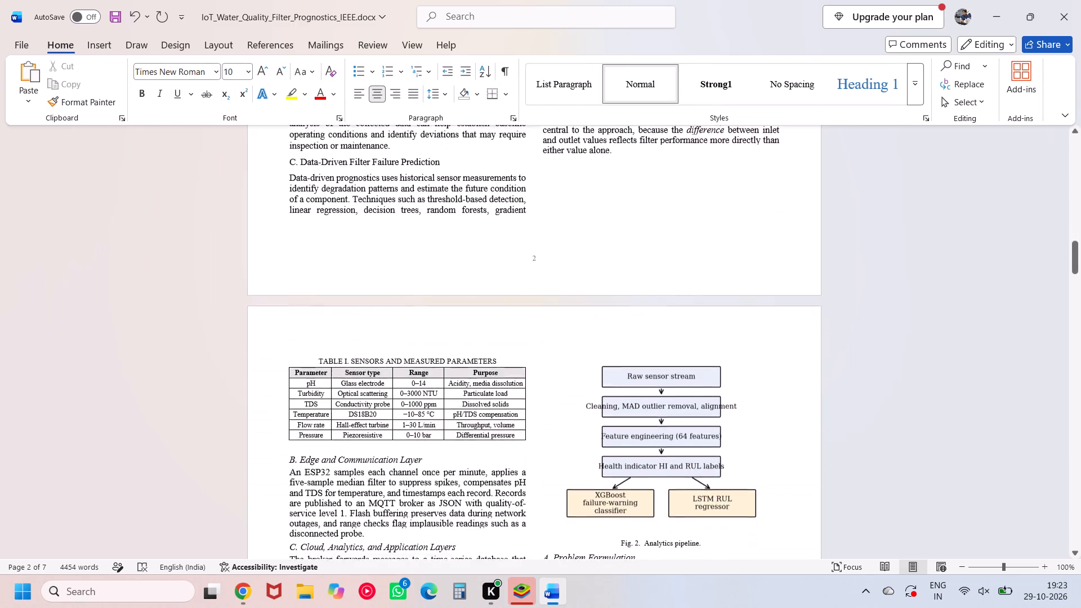
scroll(797, 345, down, 11)
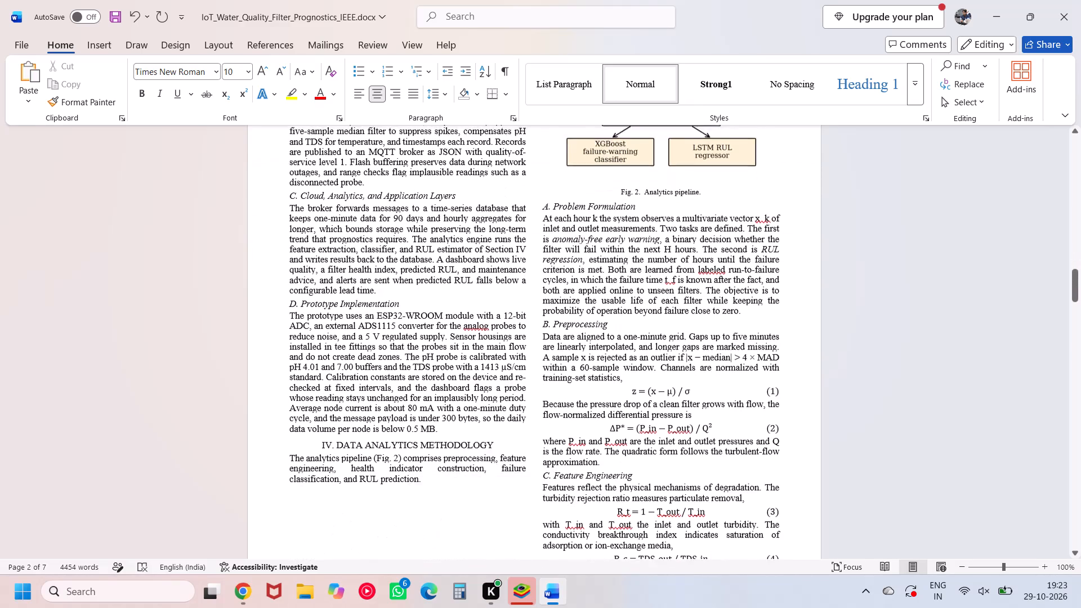
scroll(797, 345, down, 6)
scroll(797, 345, up, 13)
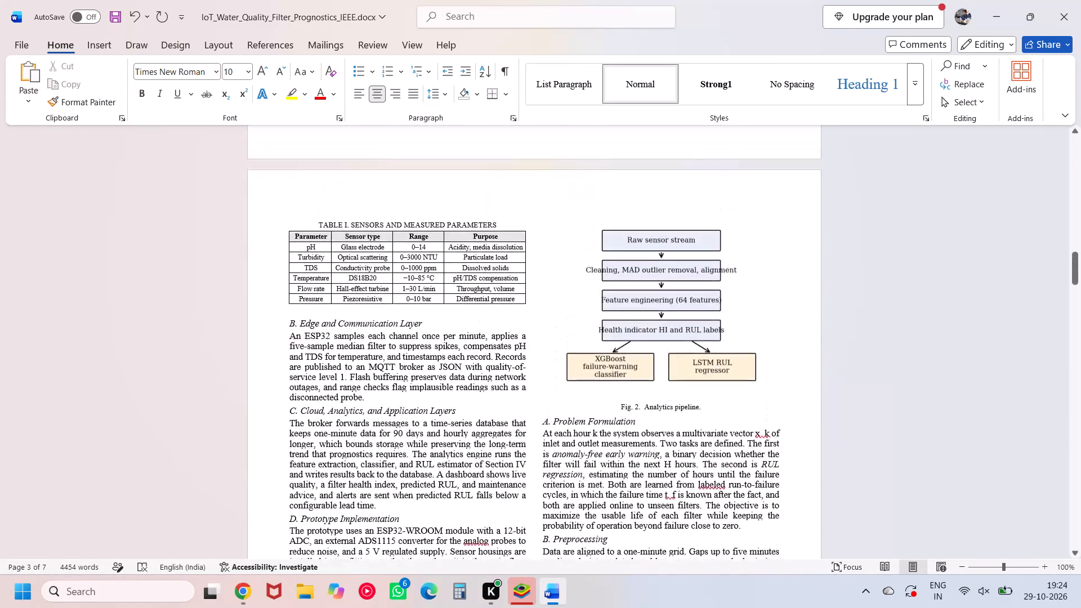
scroll(797, 345, up, 16)
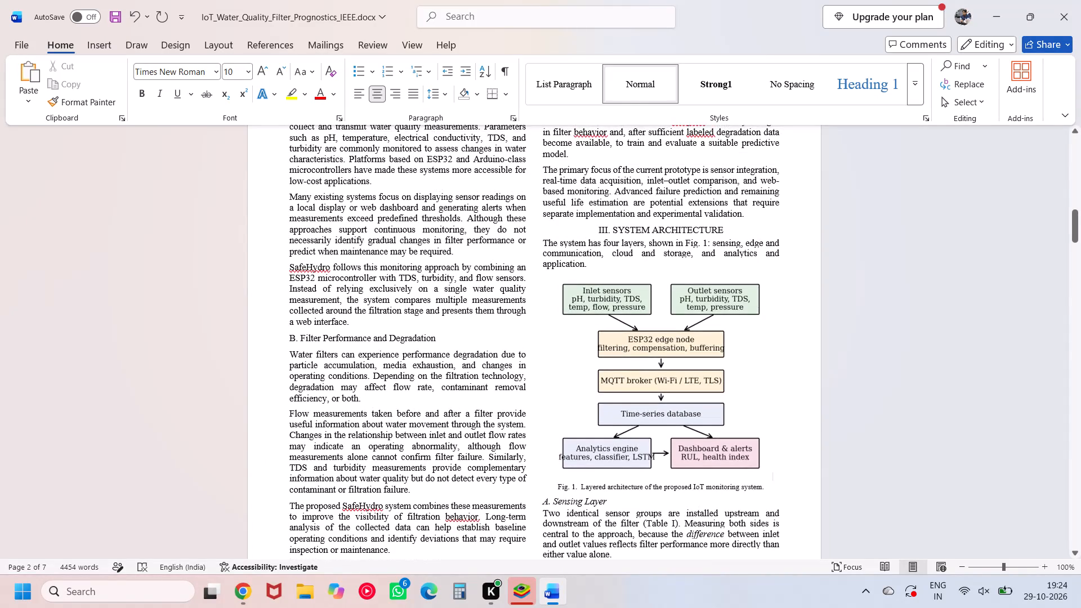
scroll(797, 345, up, 4)
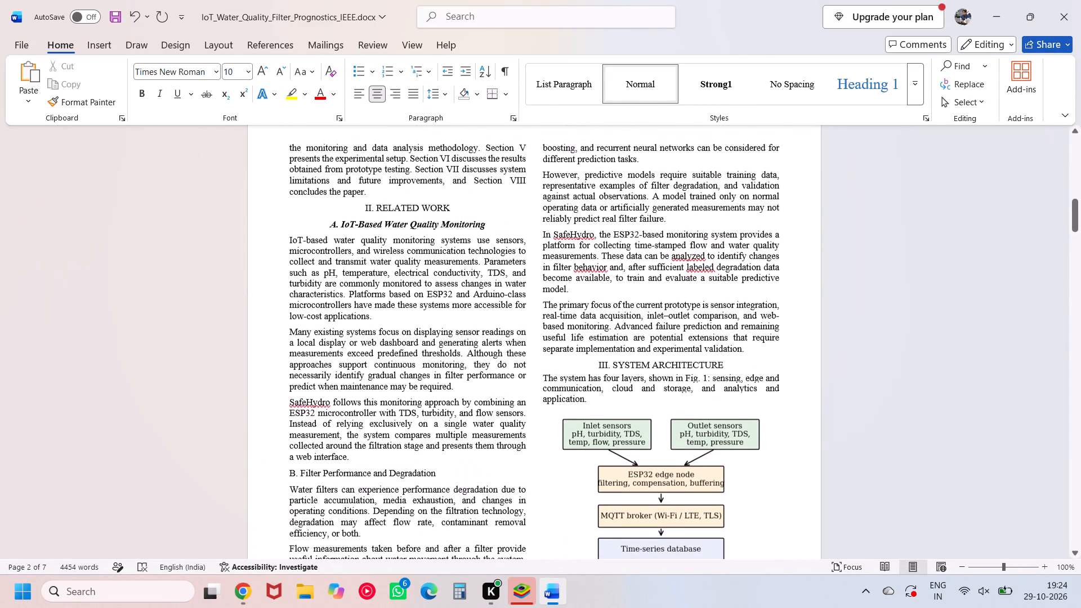
scroll(839, 328, down, 2)
scroll(840, 328, up, 1)
scroll(840, 328, down, 3)
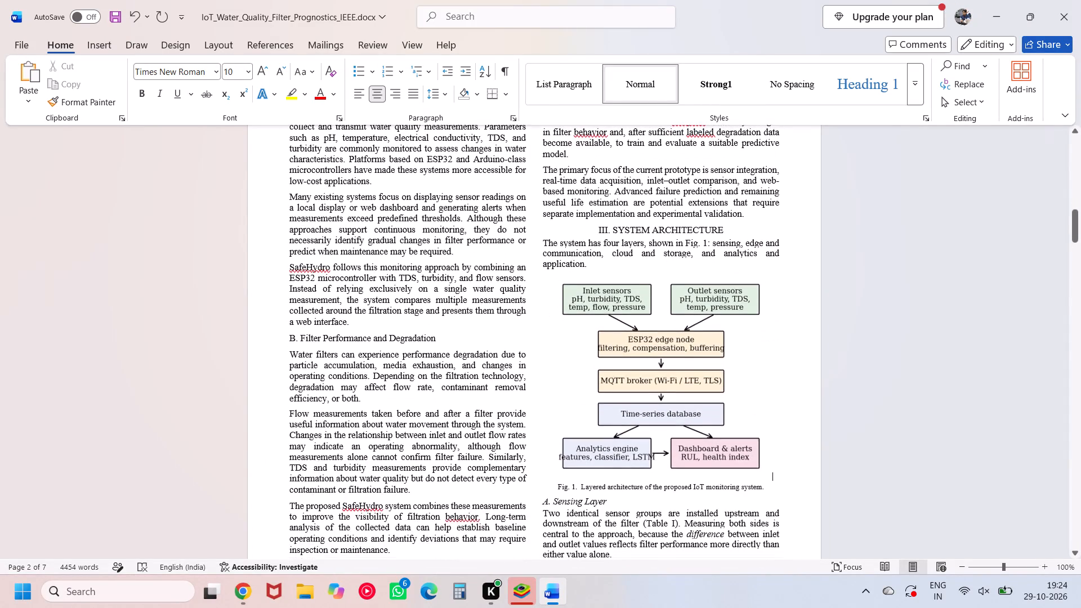
scroll(840, 328, down, 2)
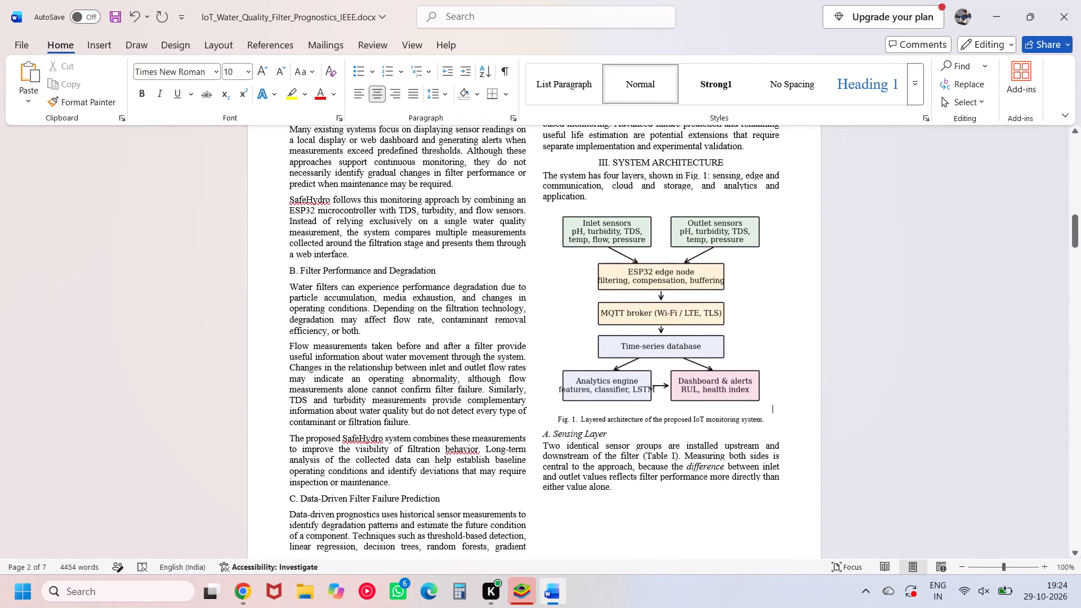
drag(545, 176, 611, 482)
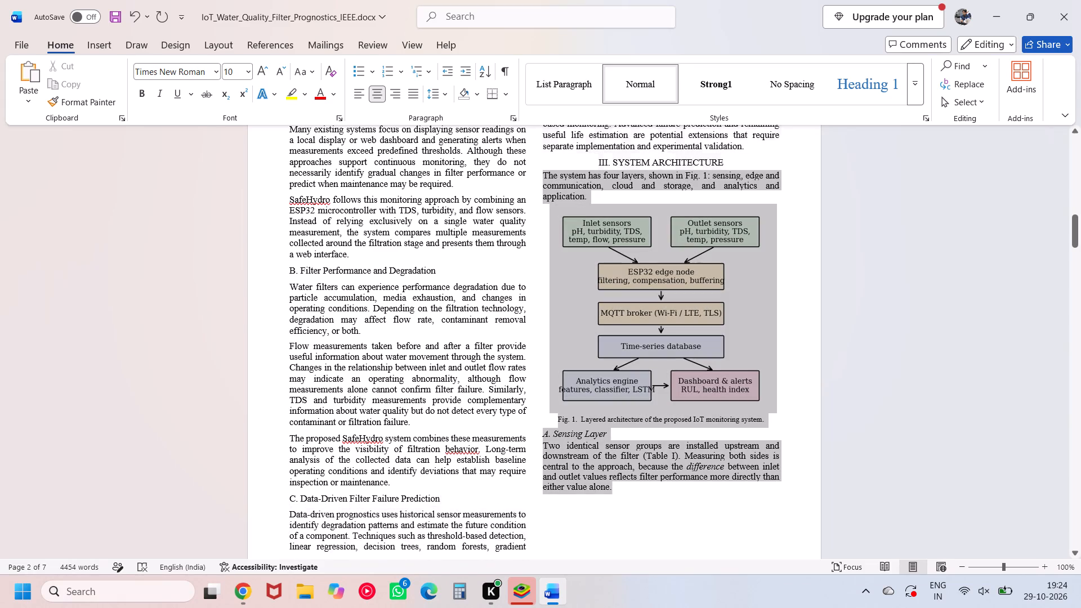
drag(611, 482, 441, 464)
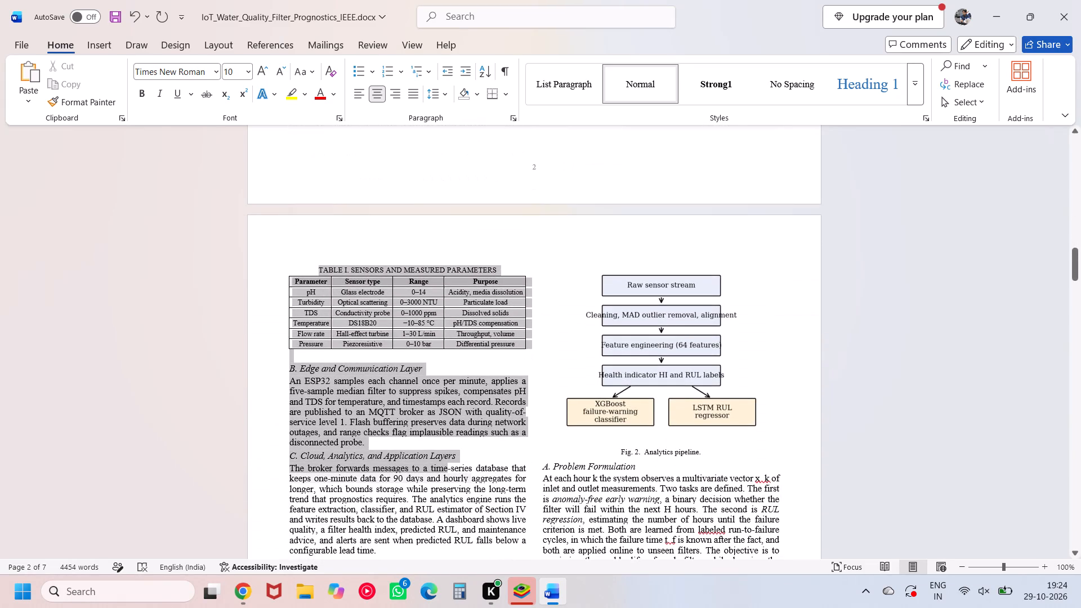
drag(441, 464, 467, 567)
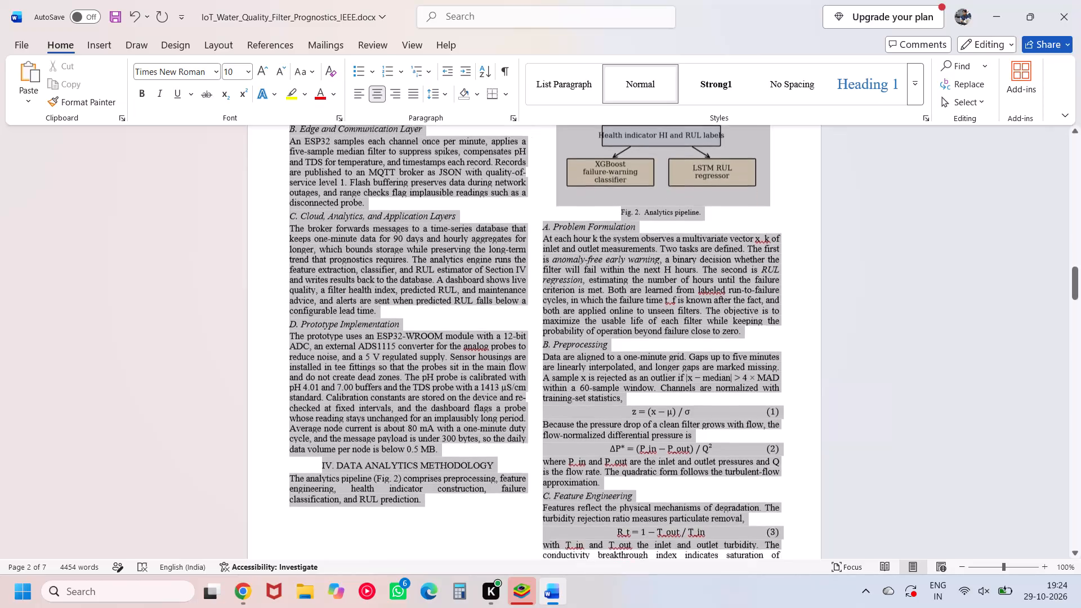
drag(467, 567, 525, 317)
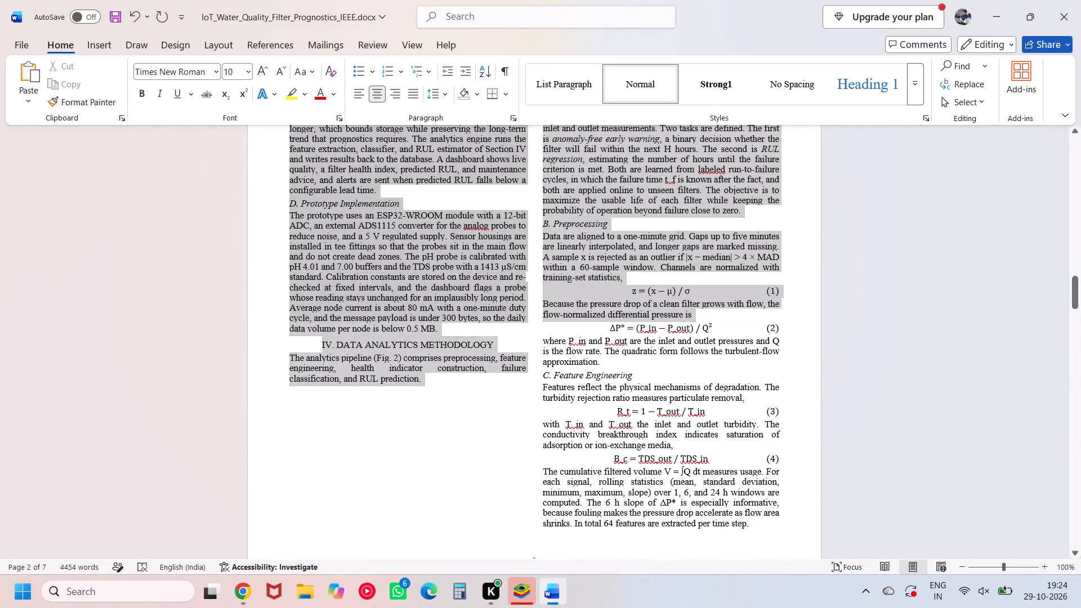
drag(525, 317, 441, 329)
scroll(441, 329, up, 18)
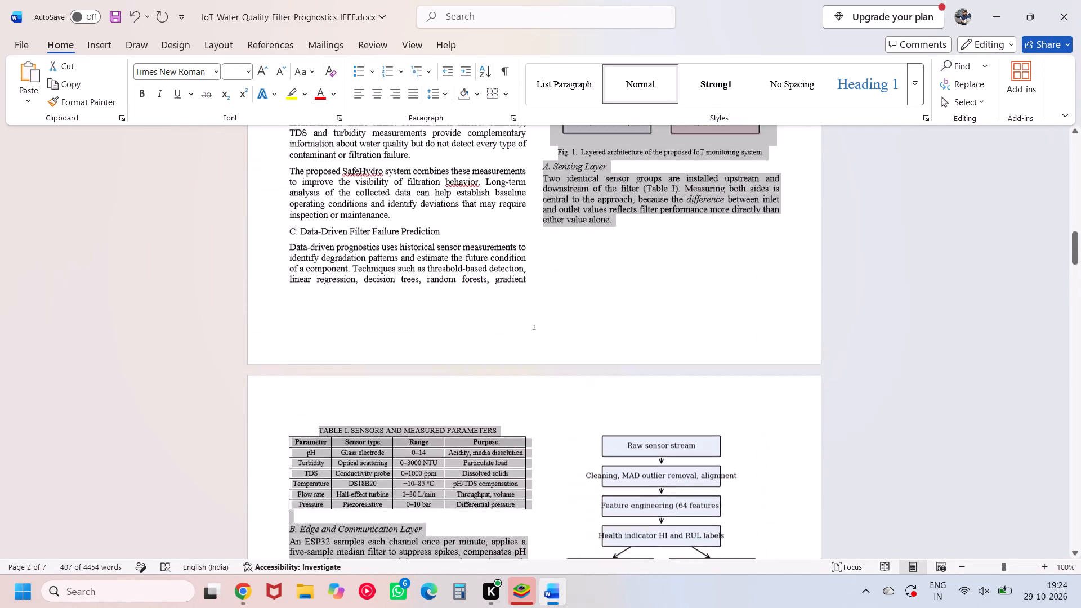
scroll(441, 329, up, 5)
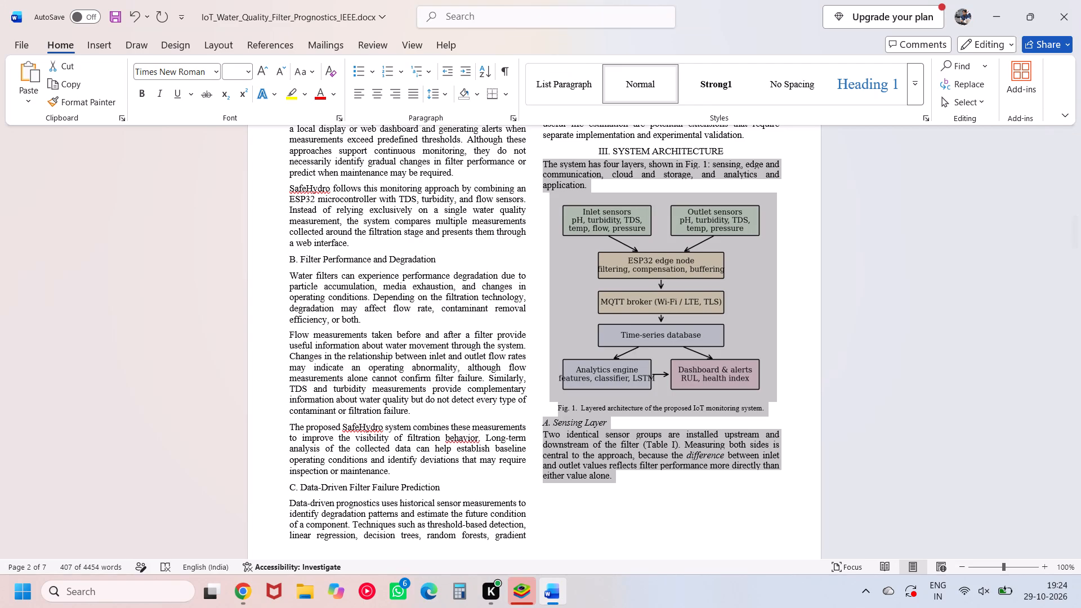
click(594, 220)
Copy the System Architecture section's content, from "The system has four layers" through "below 0.5 MB." at the end of Prototype Implementation.
scroll(594, 220, up, 2)
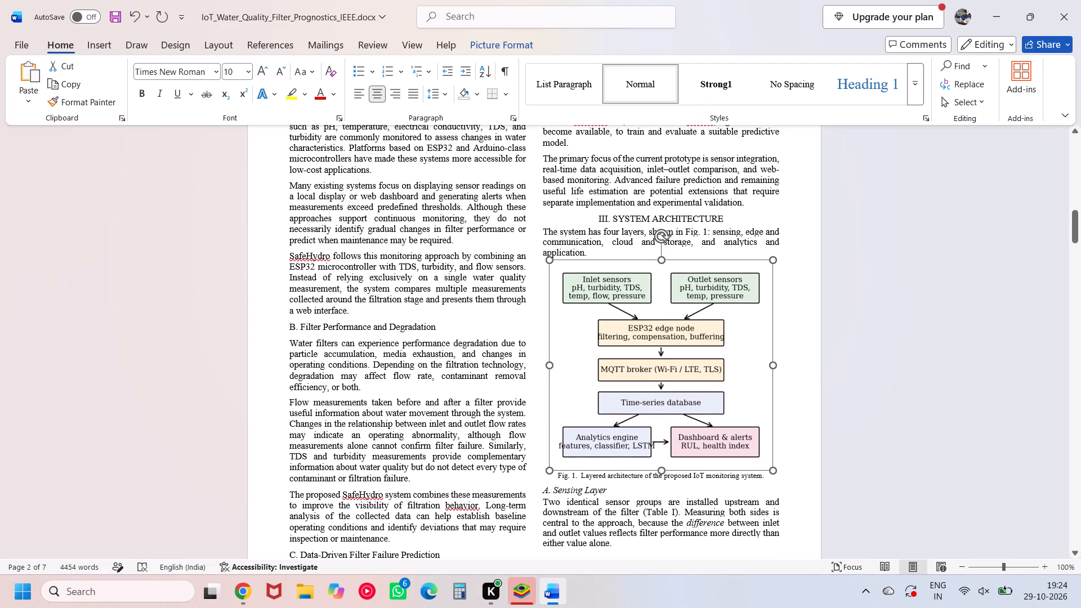
drag(543, 227, 570, 531)
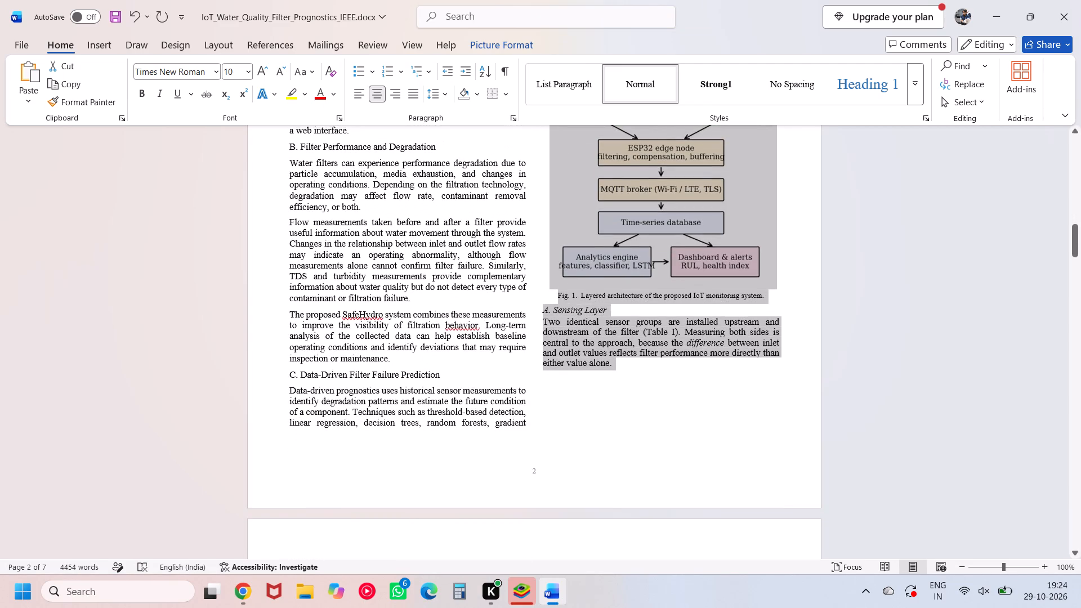
drag(570, 531, 428, 461)
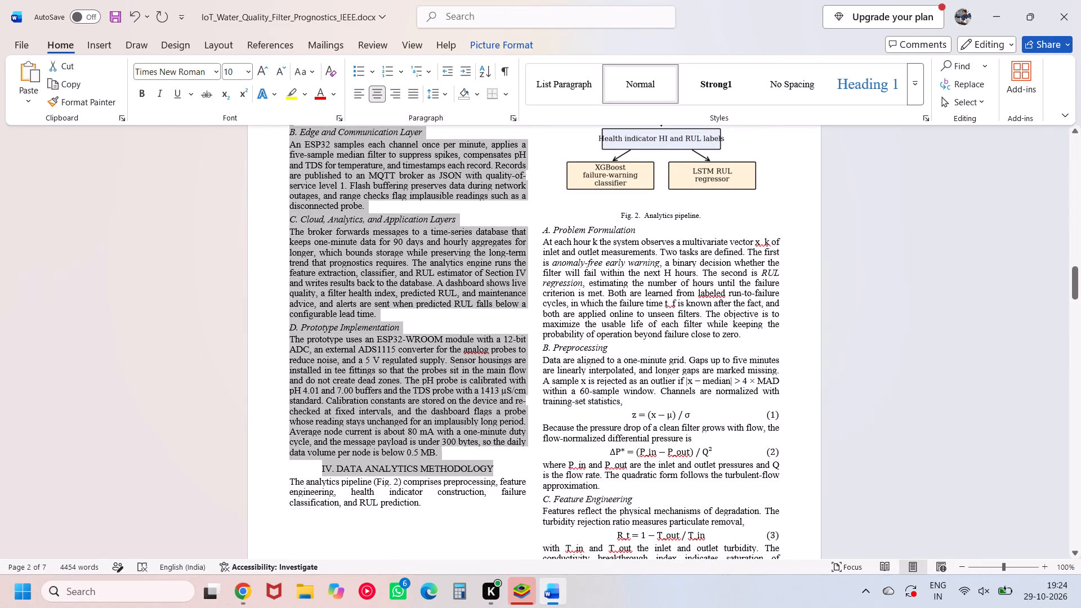
drag(428, 461, 438, 446)
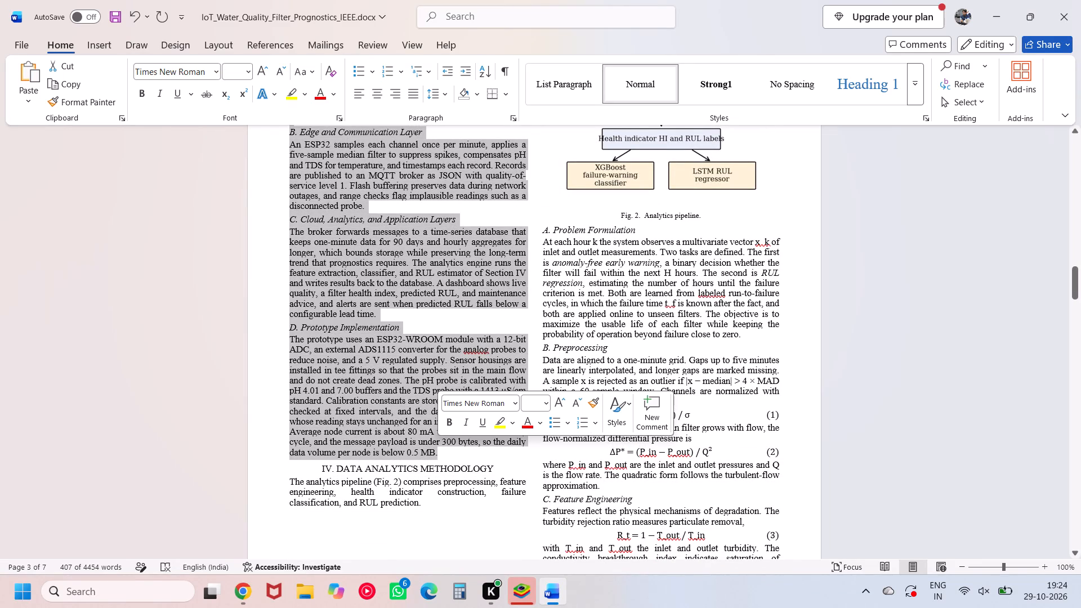
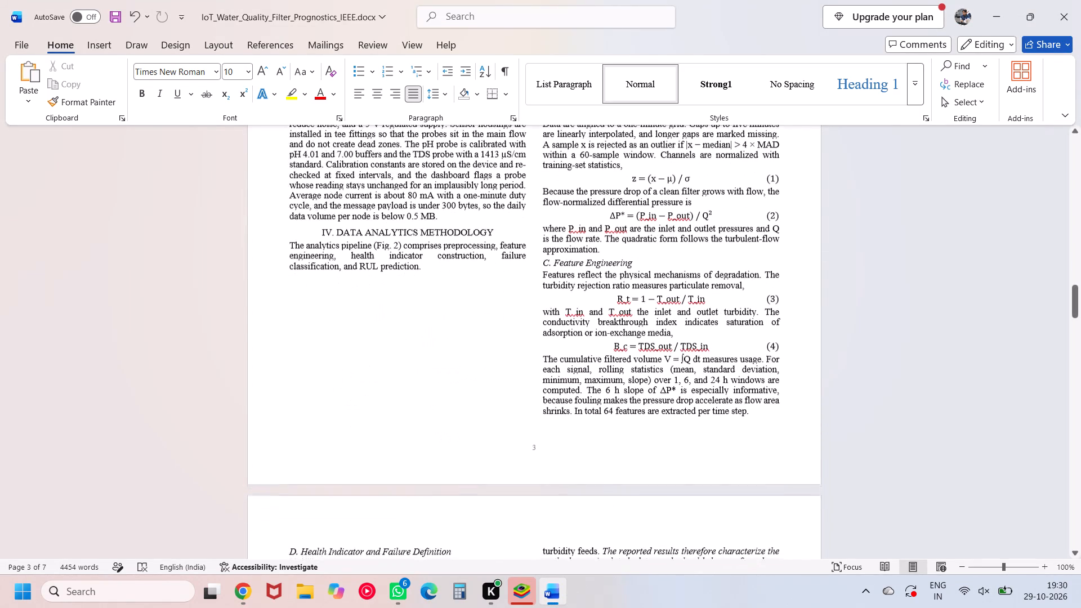
scroll(575, 374, up, 15)
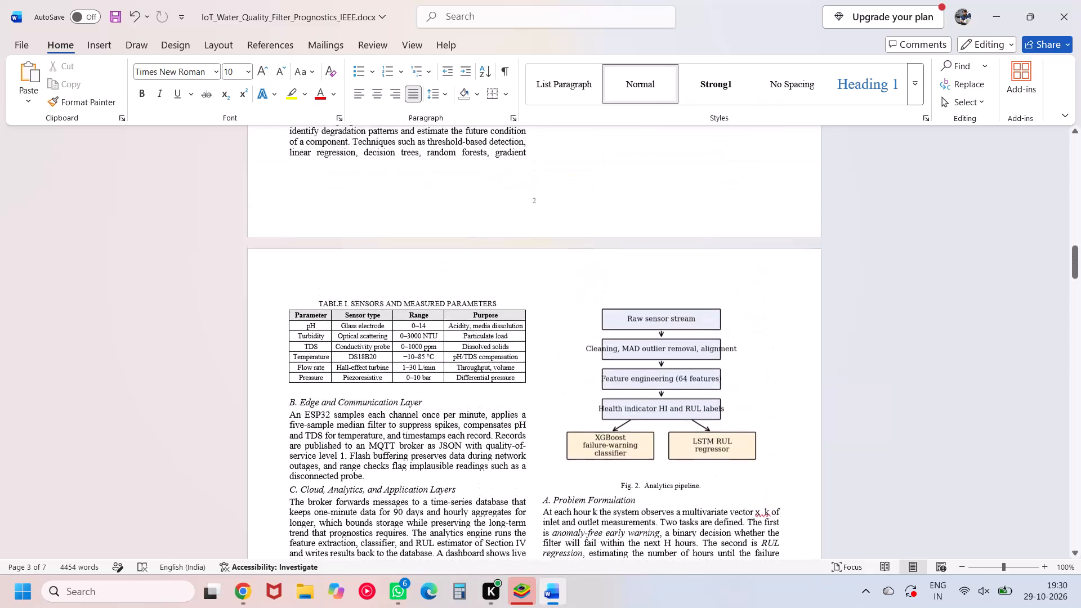
scroll(575, 374, up, 5)
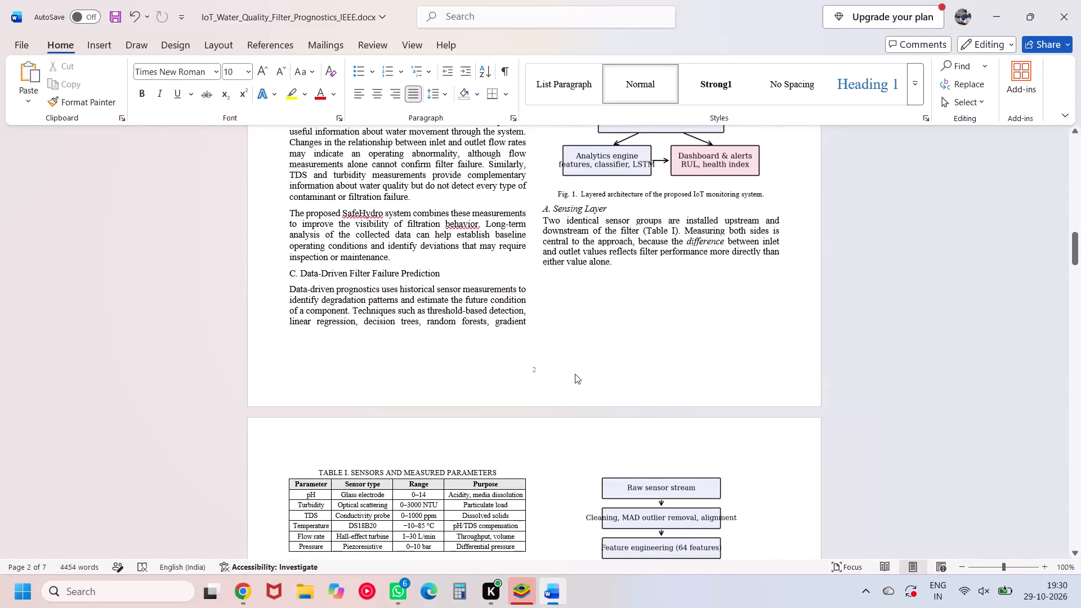
scroll(575, 374, down, 10)
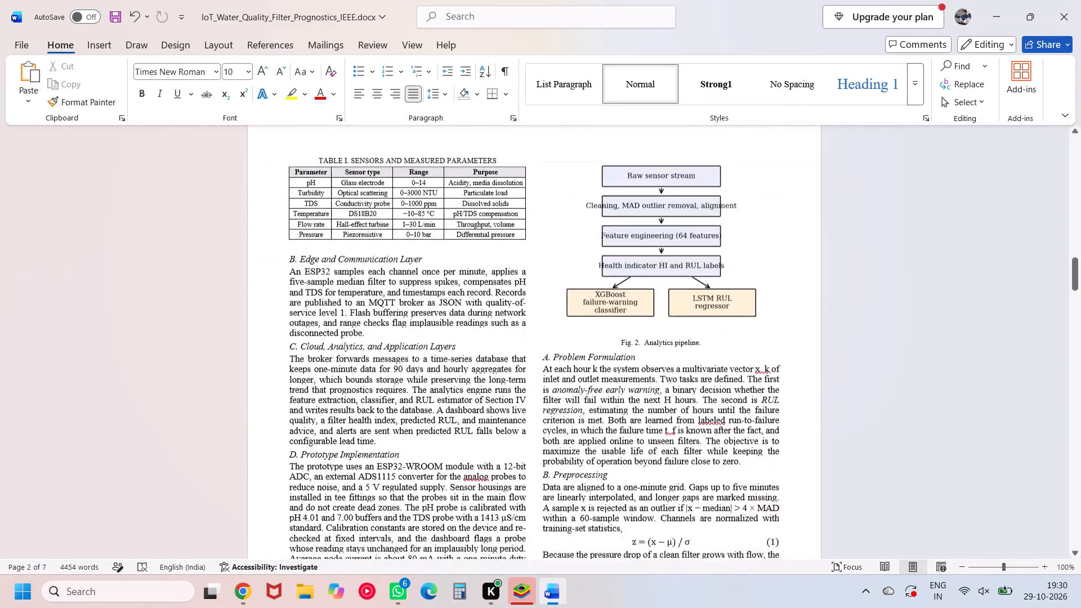
scroll(575, 374, down, 7)
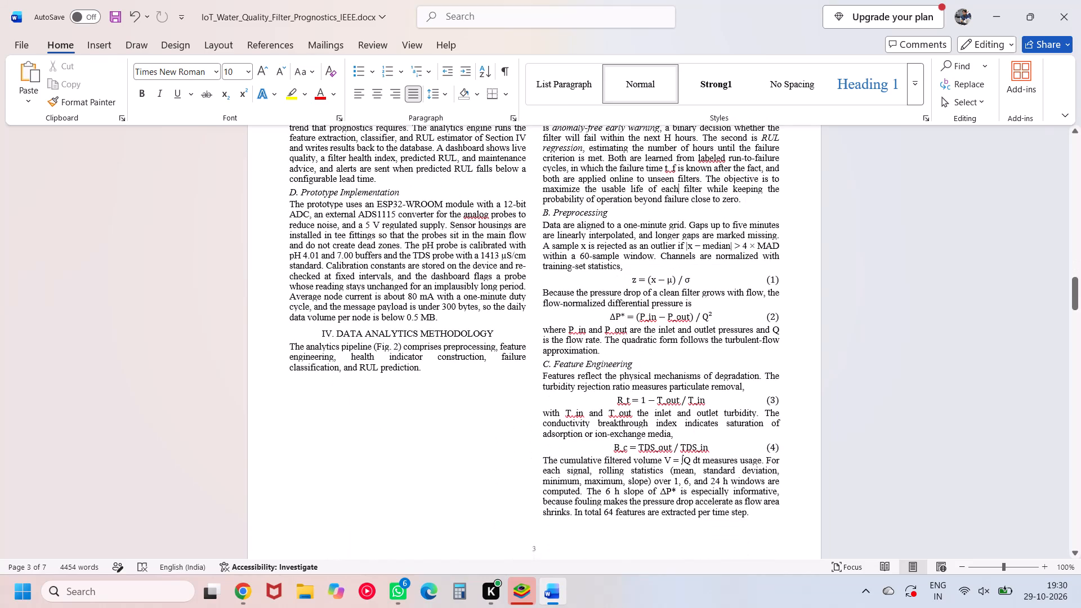
scroll(575, 374, up, 1)
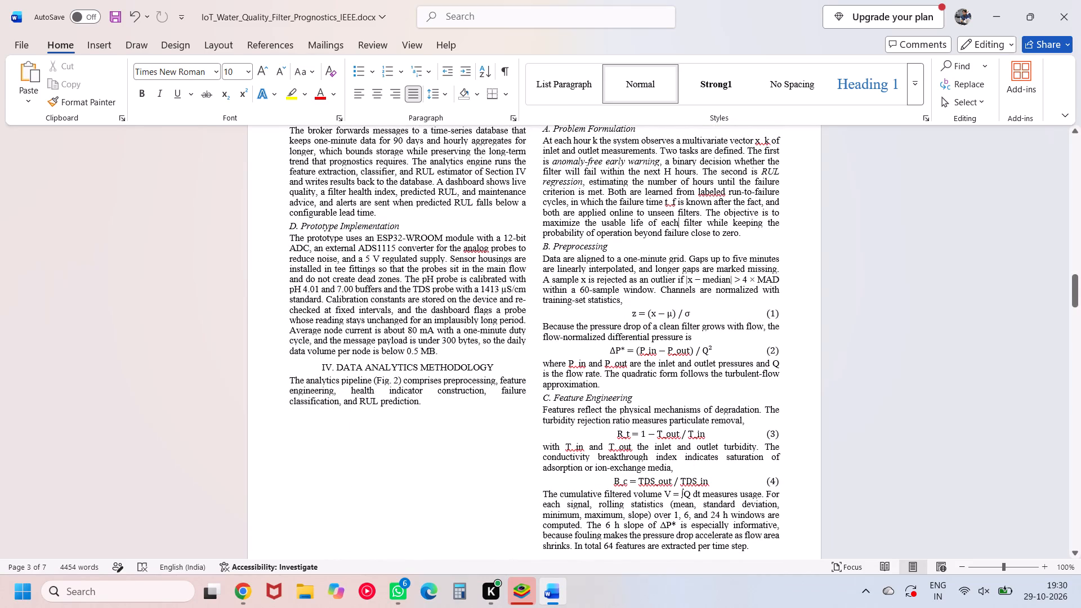
scroll(575, 374, up, 5)
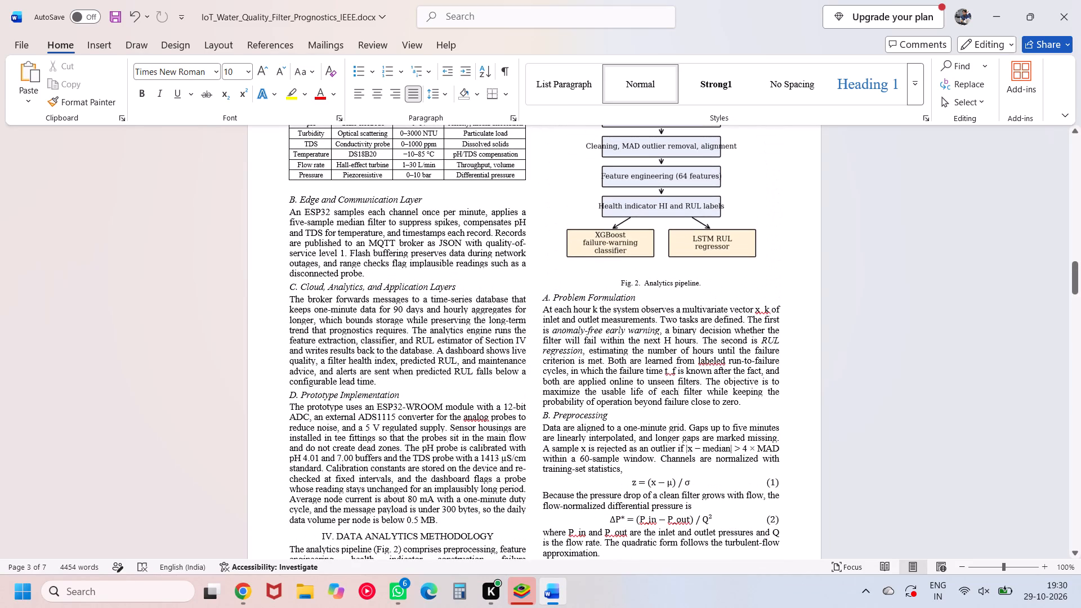
Read through the paper's remaining sections, from the failure-warning classifier and results tables and charts to the Conclusion and References.
scroll(575, 374, down, 18)
scroll(575, 374, down, 5)
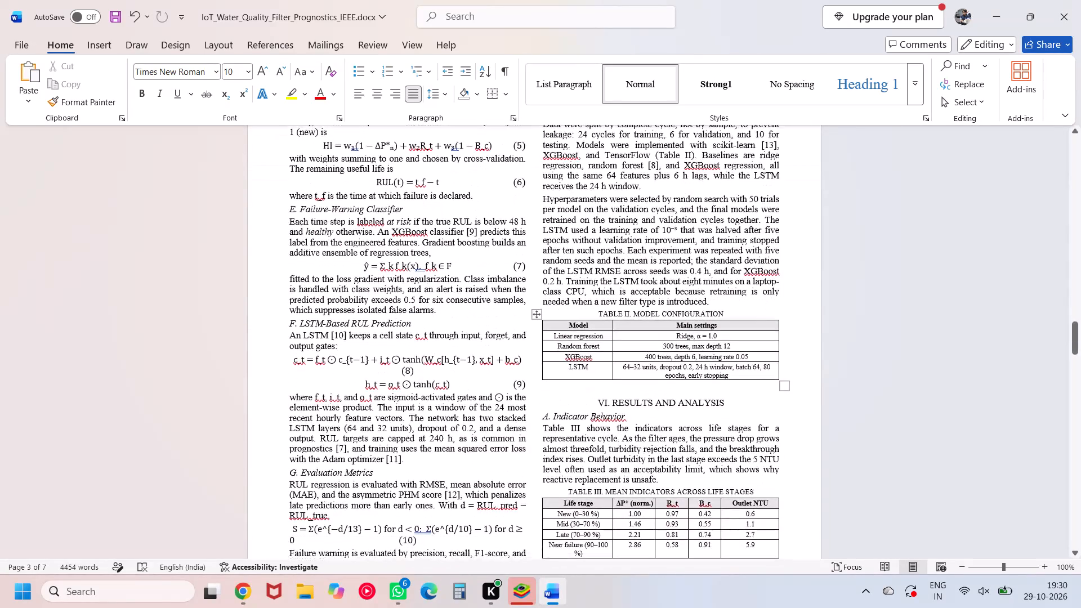
scroll(575, 374, down, 4)
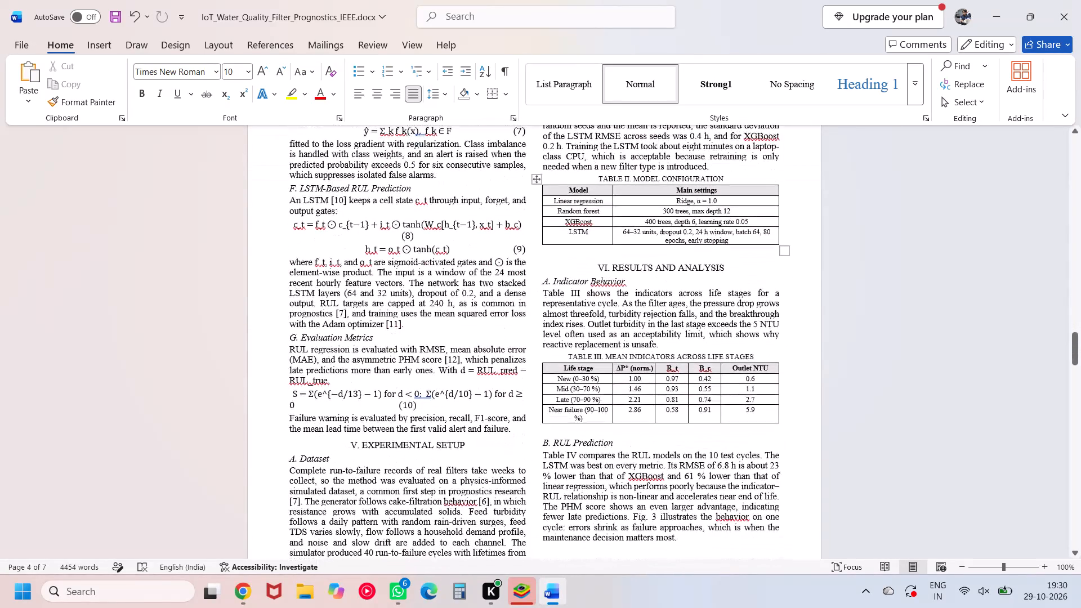
scroll(575, 374, down, 4)
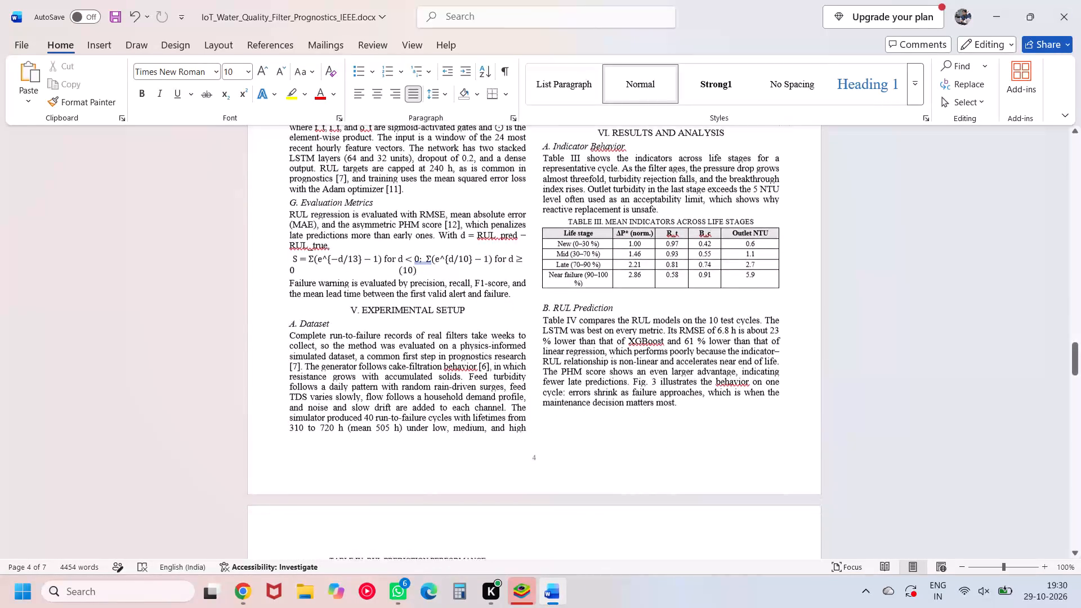
scroll(575, 374, down, 9)
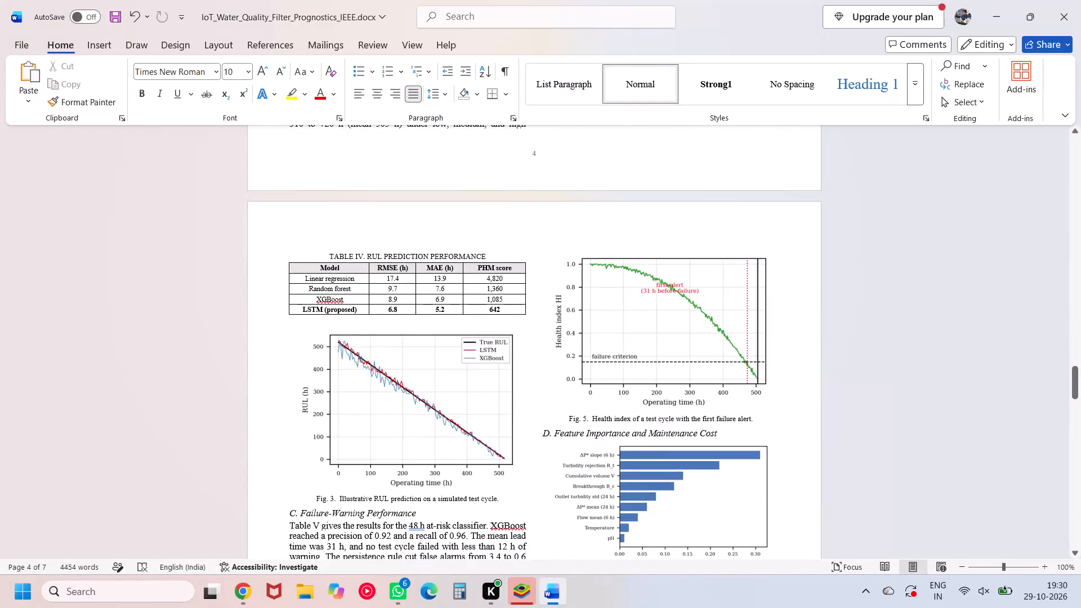
scroll(575, 374, down, 5)
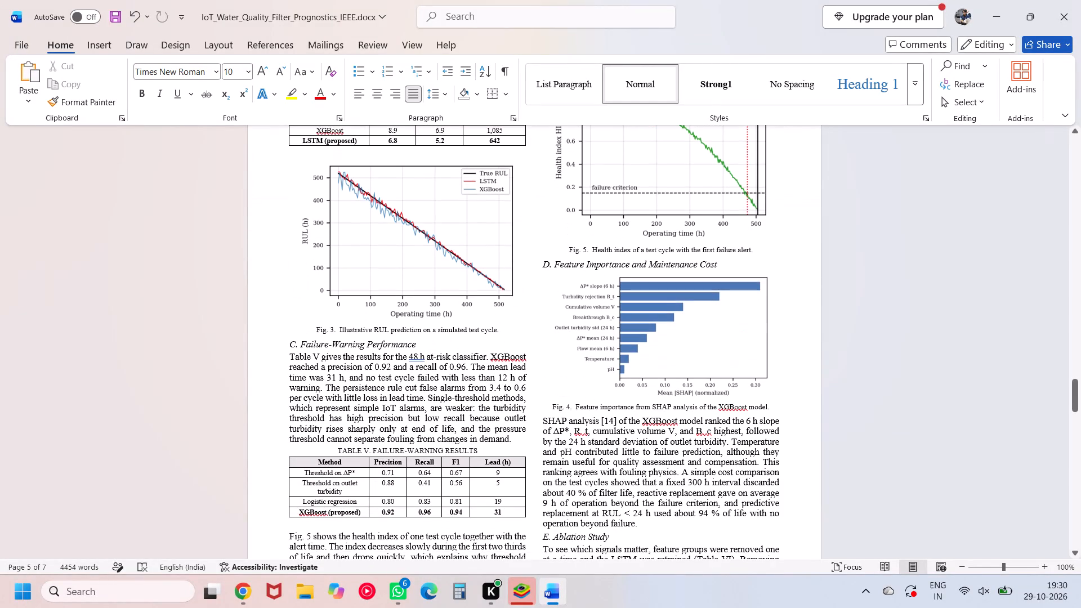
scroll(575, 374, down, 3)
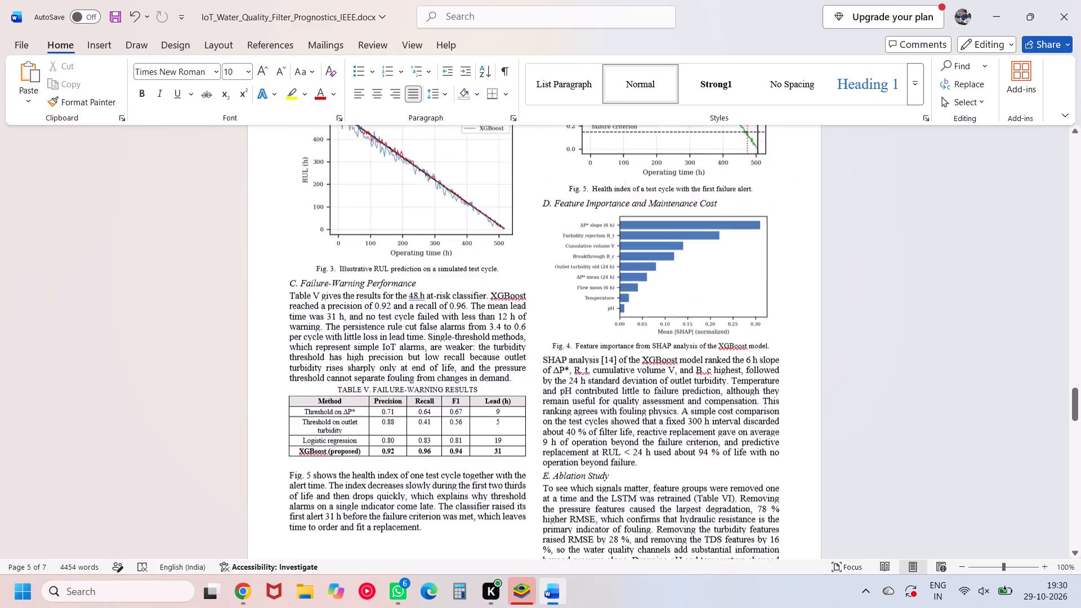
scroll(575, 374, down, 2)
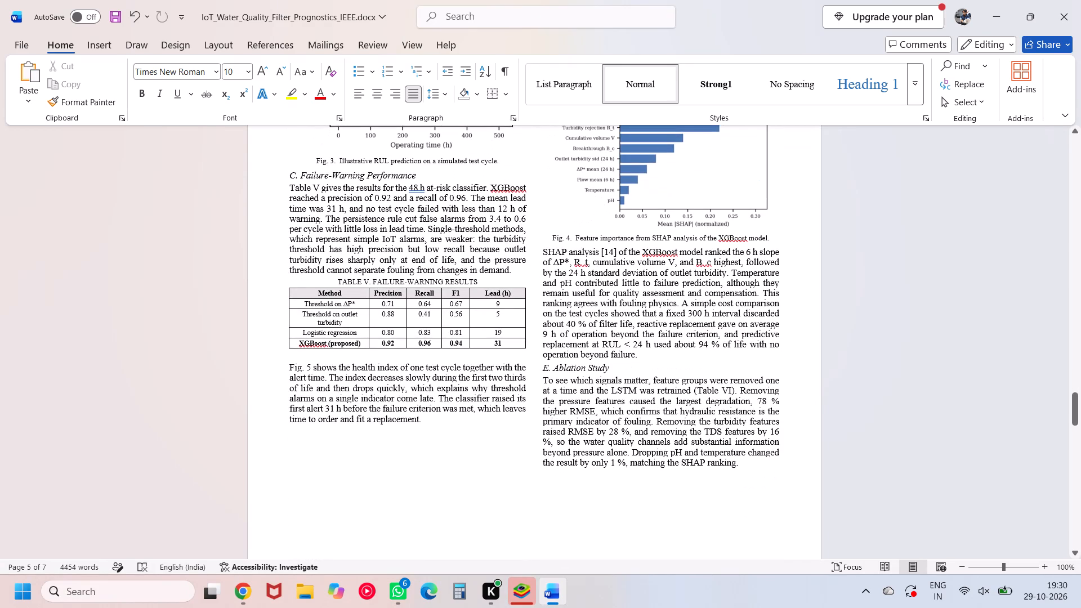
scroll(575, 374, down, 4)
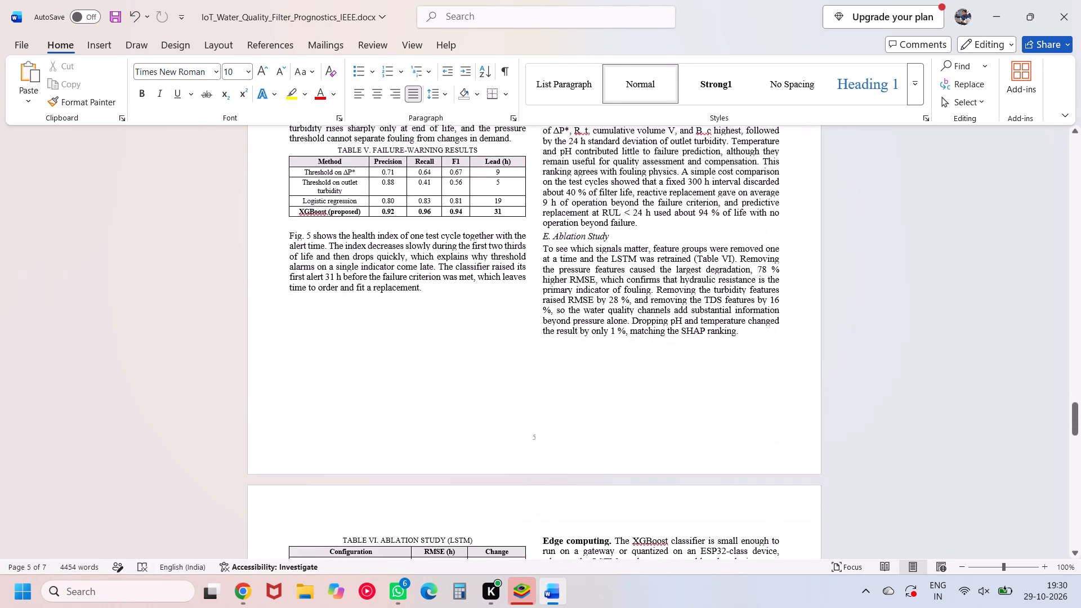
scroll(575, 374, down, 4)
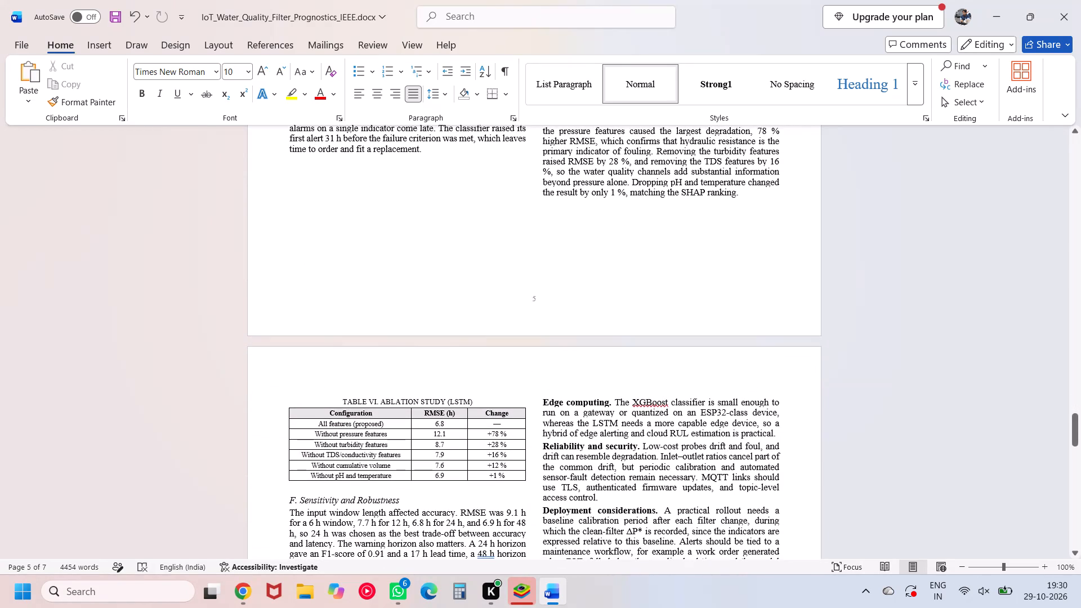
scroll(573, 376, down, 5)
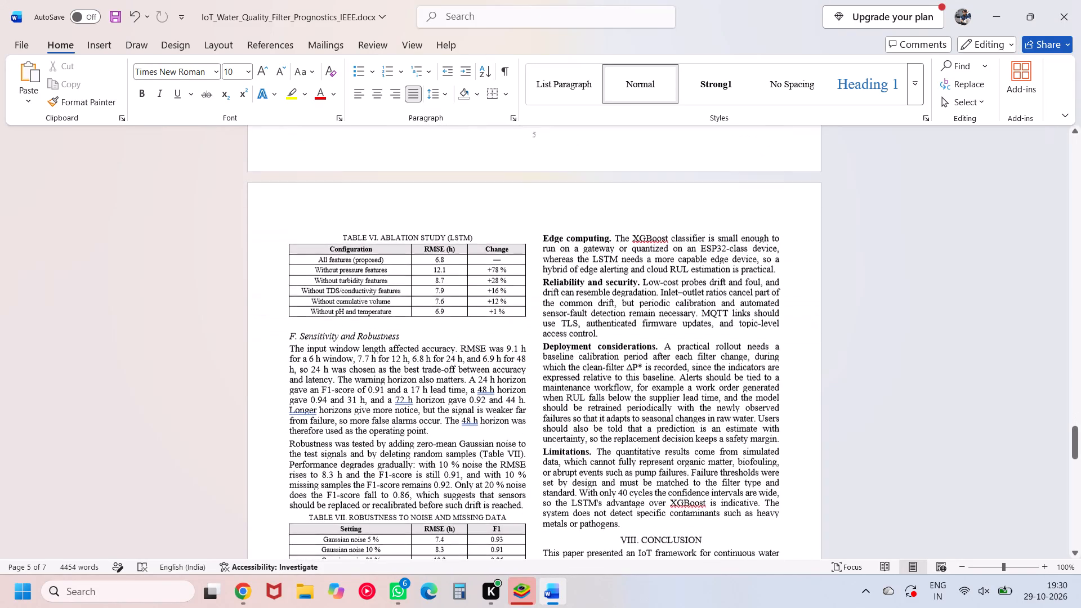
scroll(553, 432, down, 7)
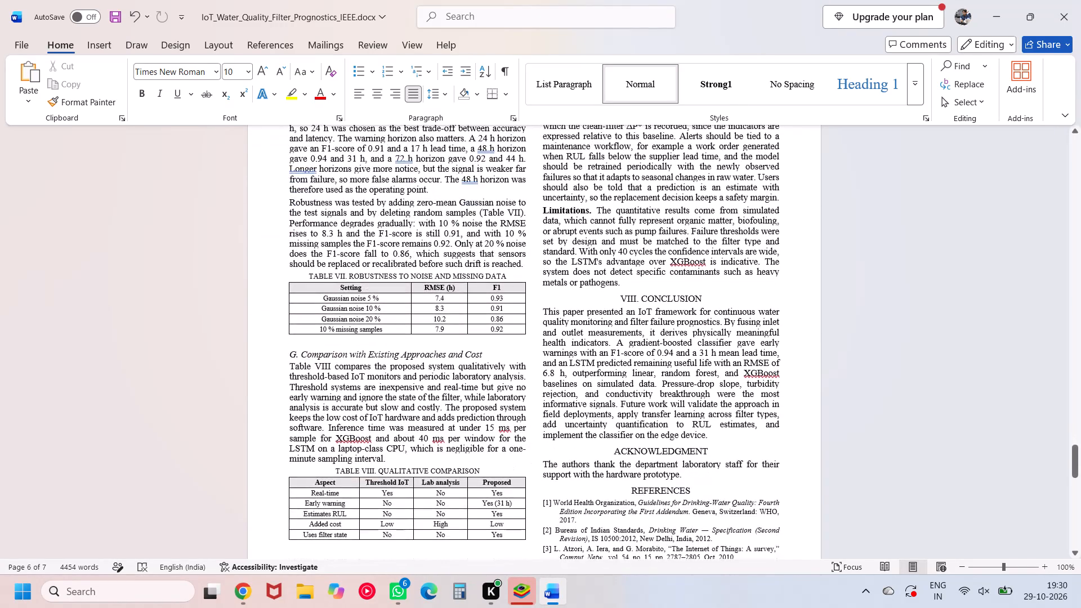
Skim the paper's References, results and methodology sections, going back to the System Architecture section on page 2.
scroll(548, 442, down, 6)
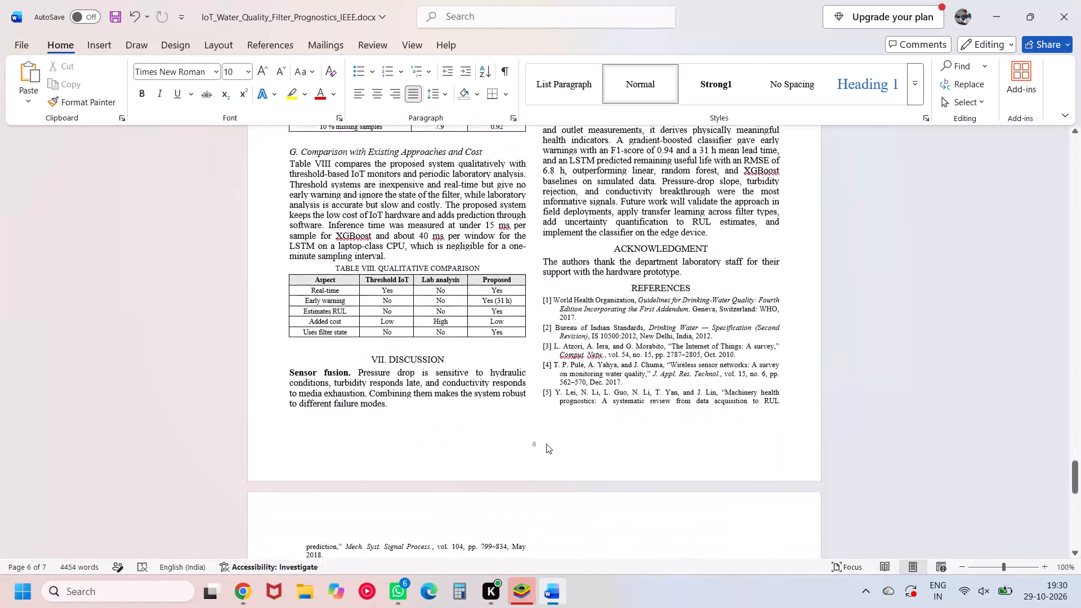
scroll(546, 444, down, 5)
scroll(531, 470, up, 14)
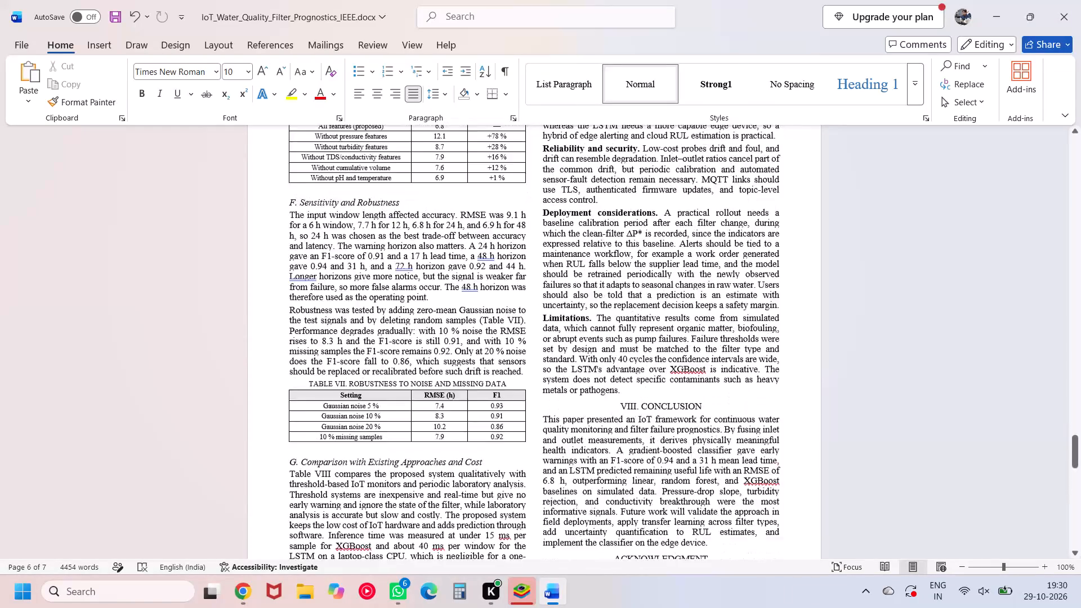
scroll(531, 470, up, 20)
scroll(531, 470, up, 8)
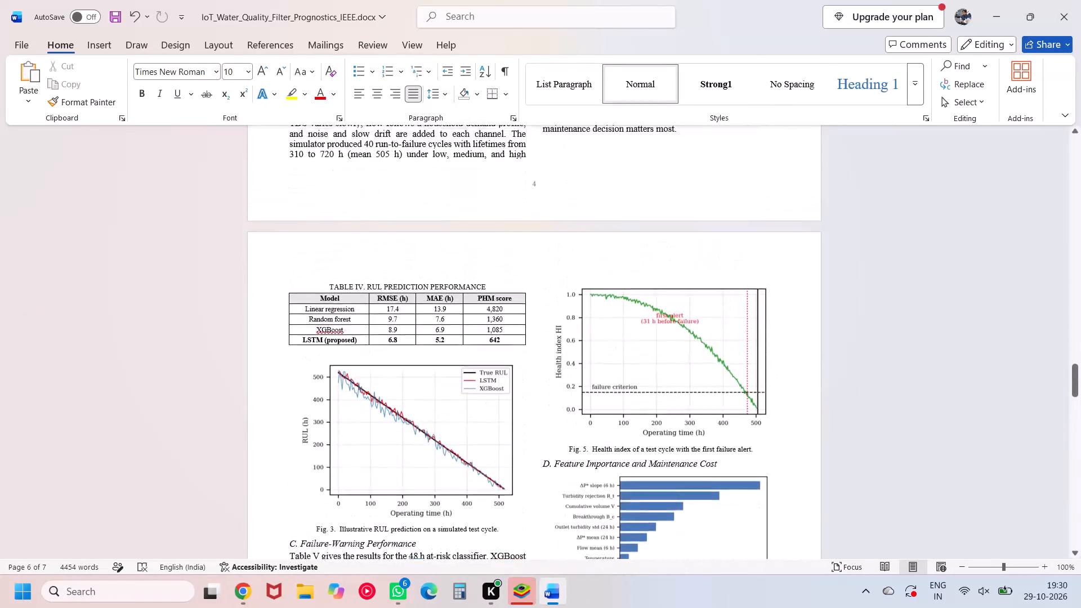
scroll(531, 470, up, 18)
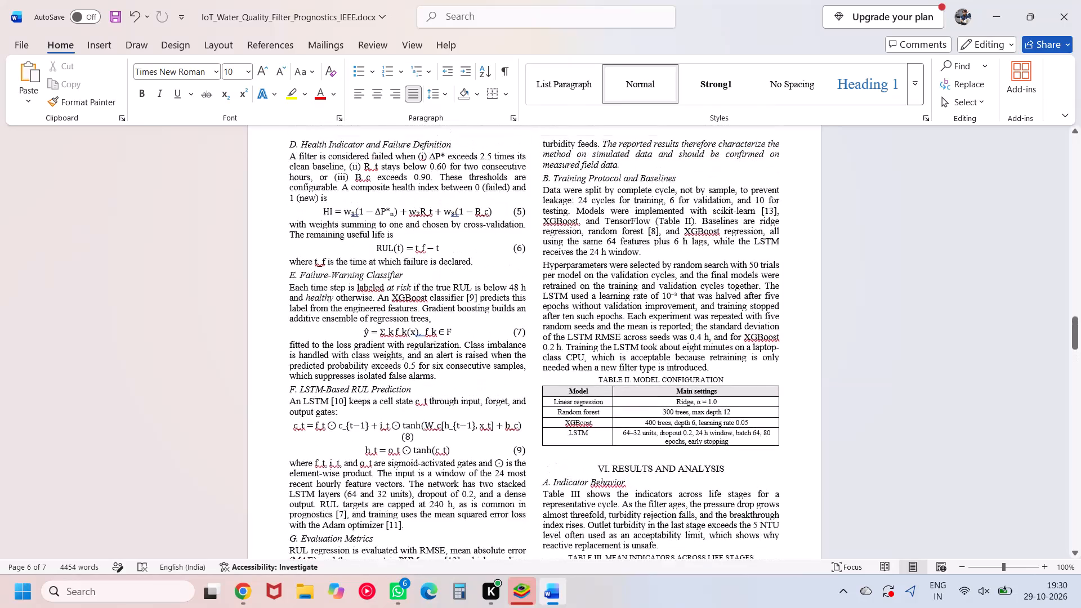
scroll(531, 470, up, 3)
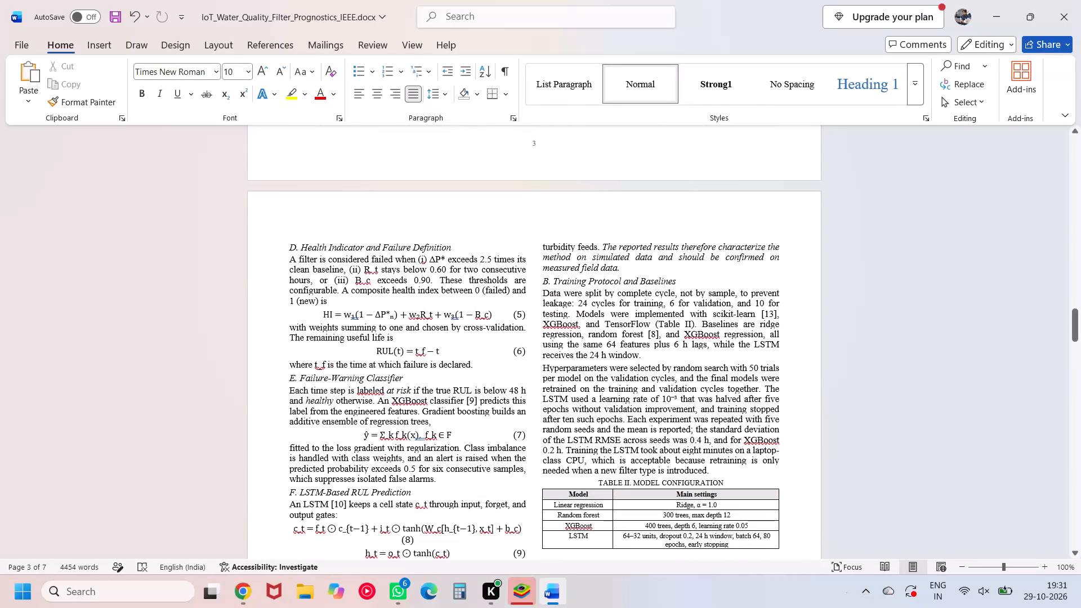
scroll(531, 470, up, 19)
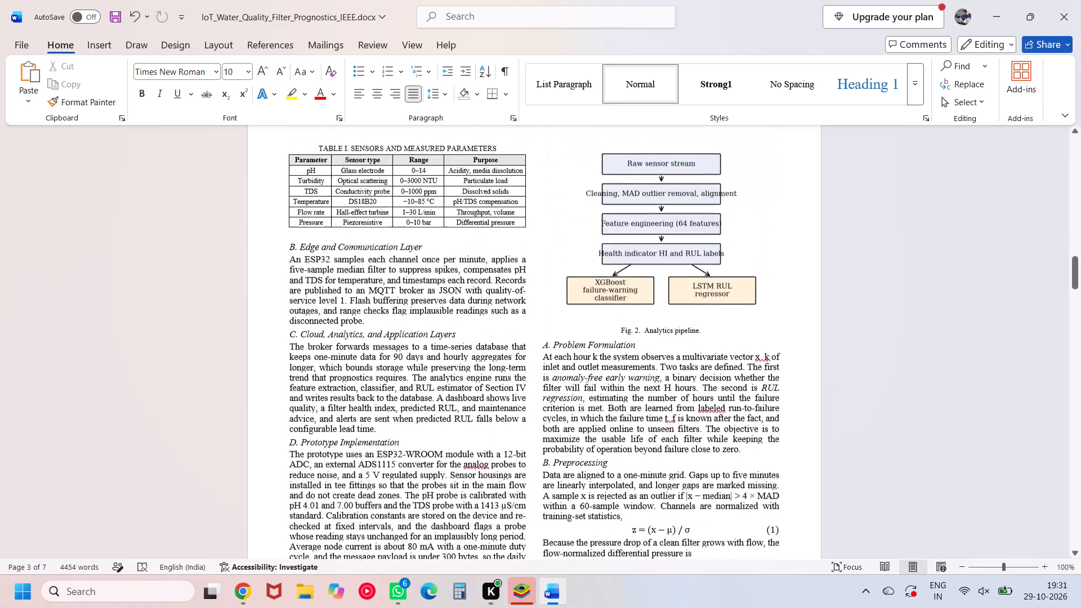
scroll(531, 470, up, 17)
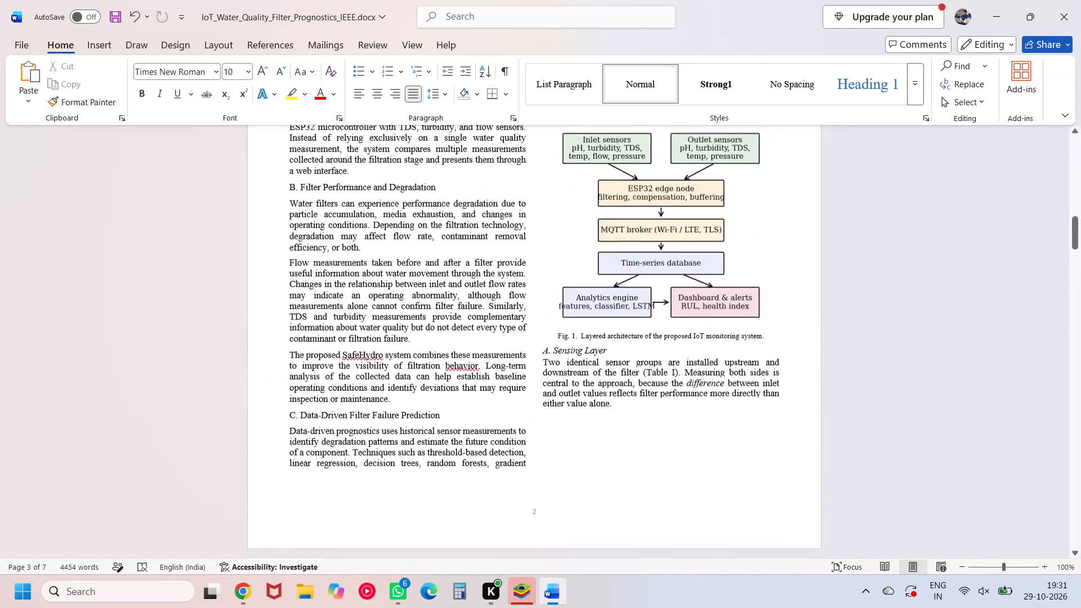
scroll(531, 470, up, 9)
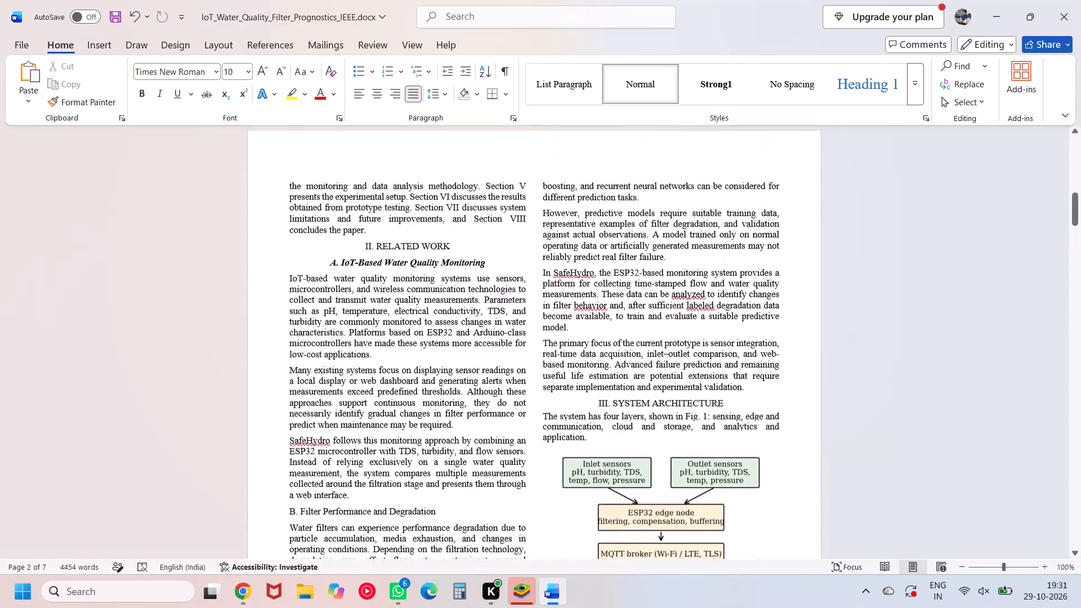
scroll(531, 470, down, 4)
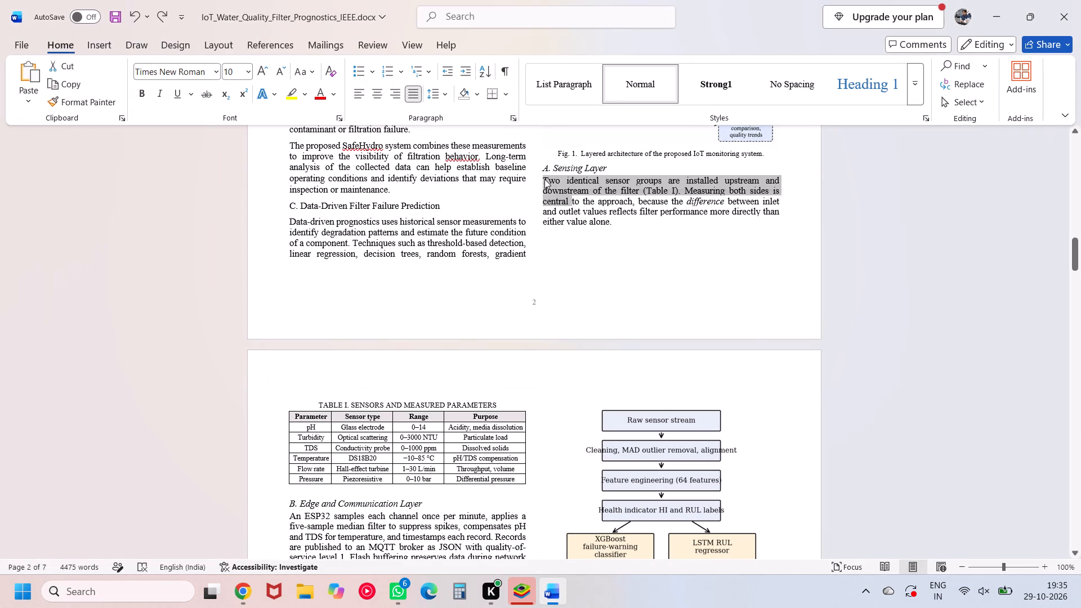
drag(544, 179, 607, 225)
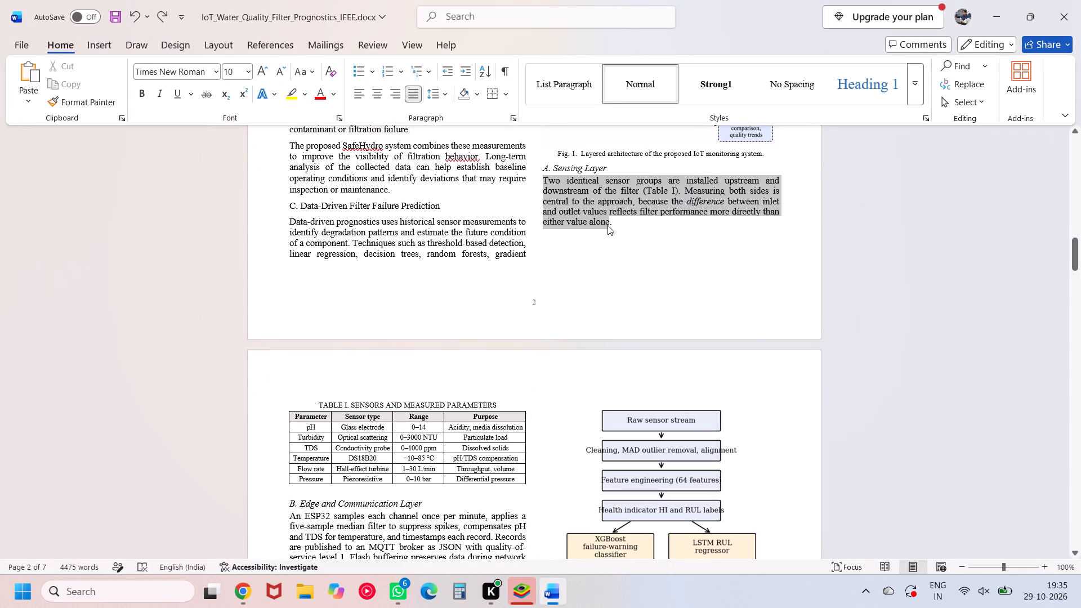
drag(607, 225, 615, 223)
key(ctrl+v)
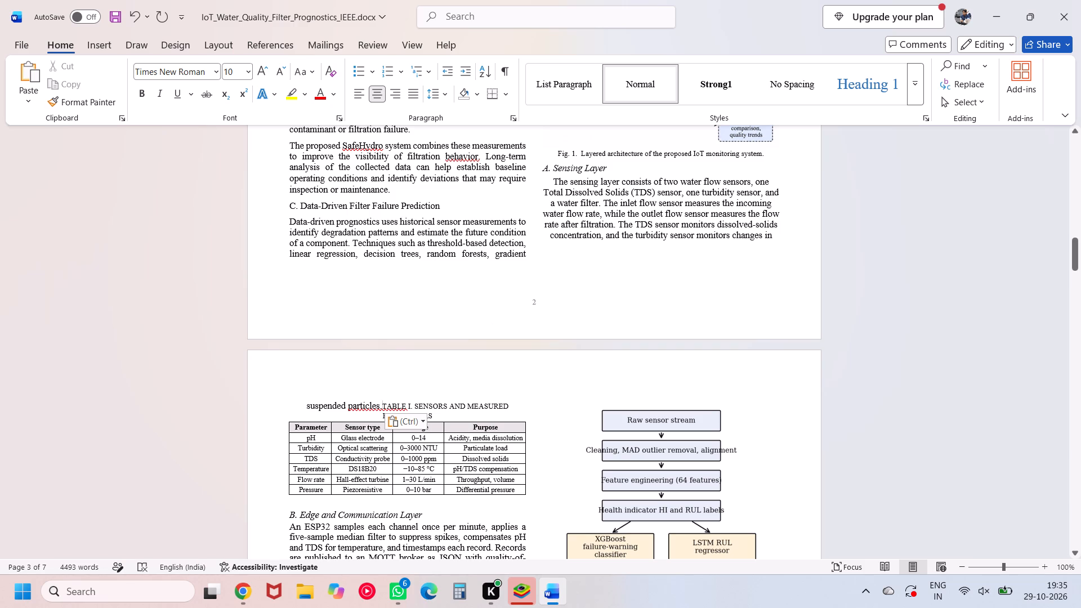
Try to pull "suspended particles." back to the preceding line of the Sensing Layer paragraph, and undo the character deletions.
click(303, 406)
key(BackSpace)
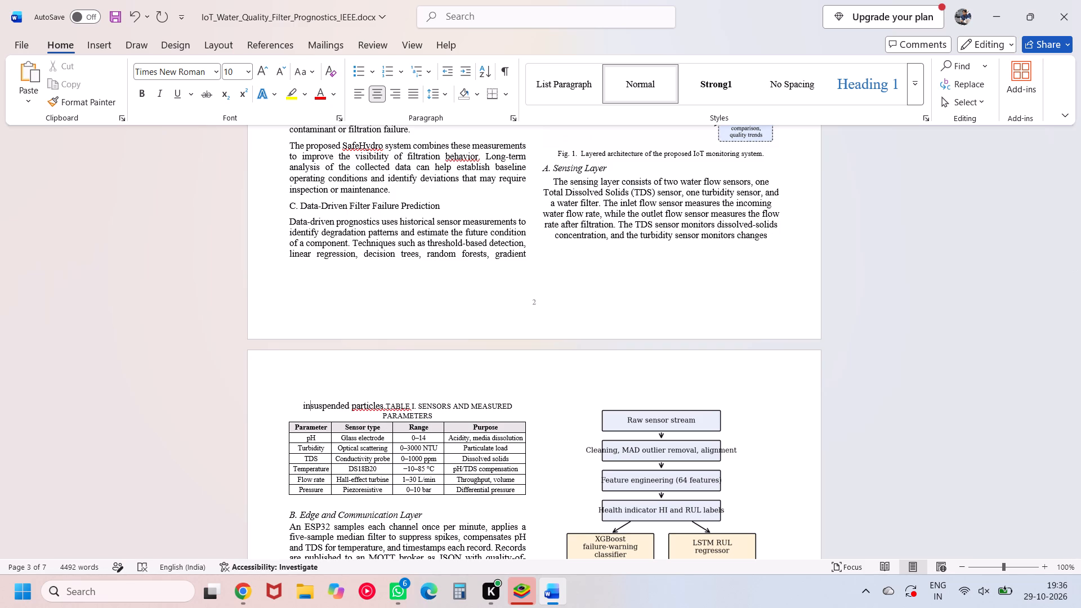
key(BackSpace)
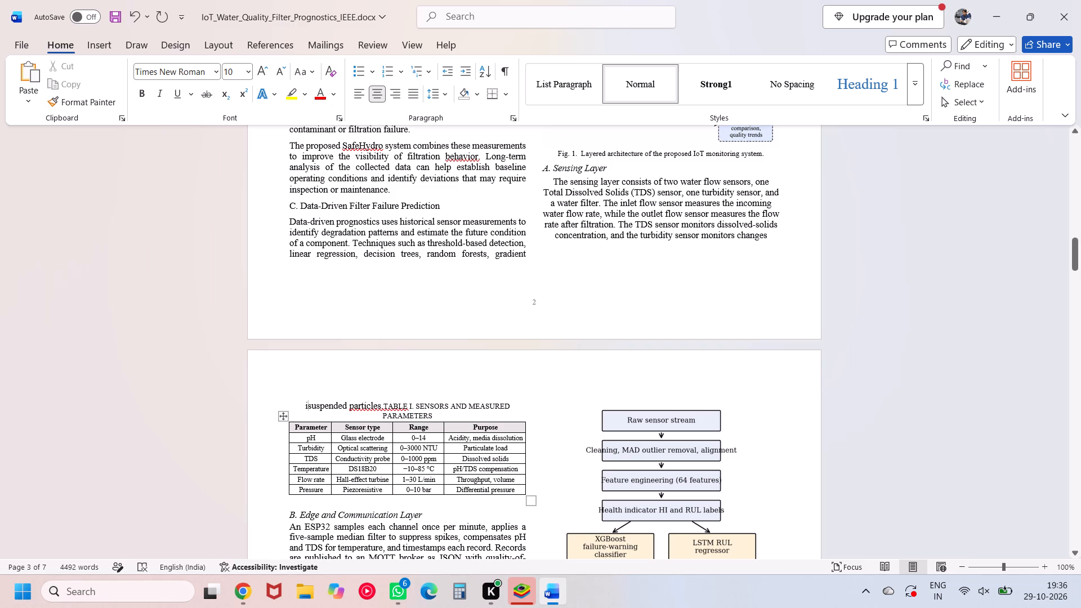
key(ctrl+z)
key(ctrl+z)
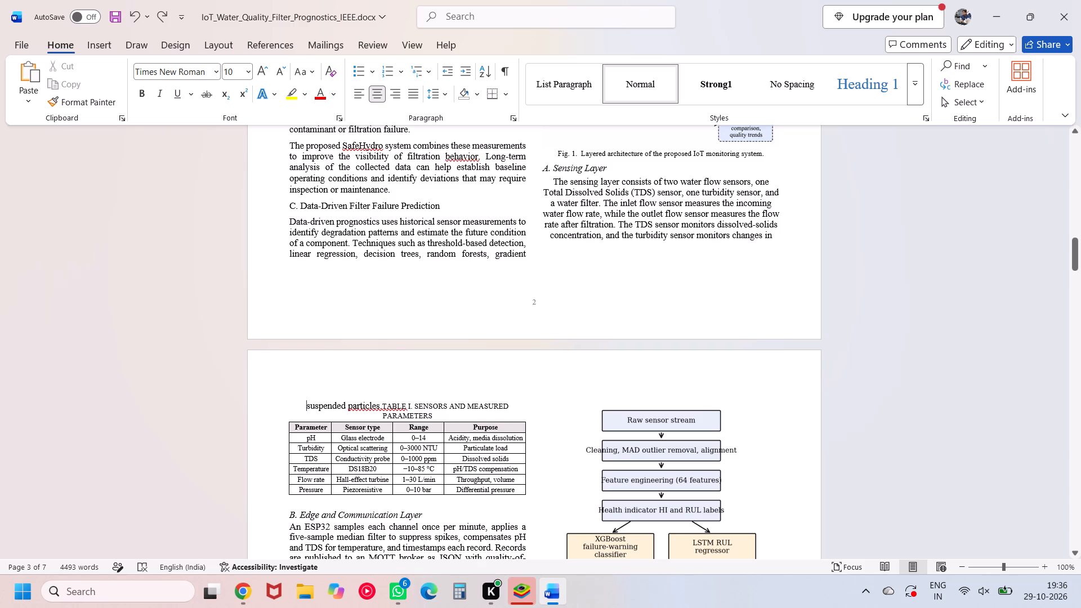
Justify the pasted Sensing Layer paragraph, from "The sensing layer consists" to "suspended particles.".
drag(550, 180, 378, 403)
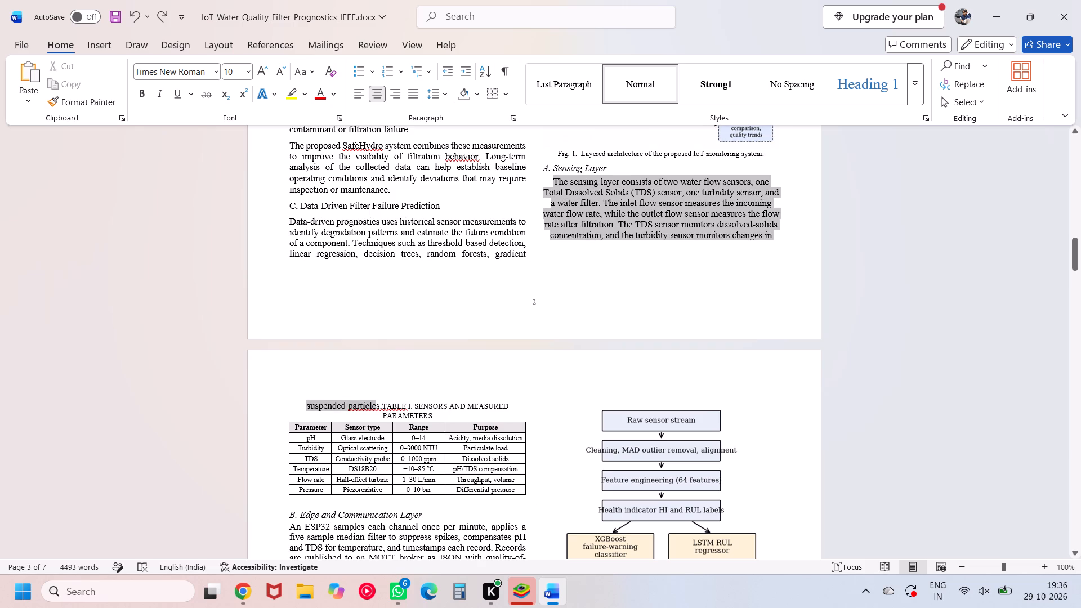
drag(378, 403, 382, 408)
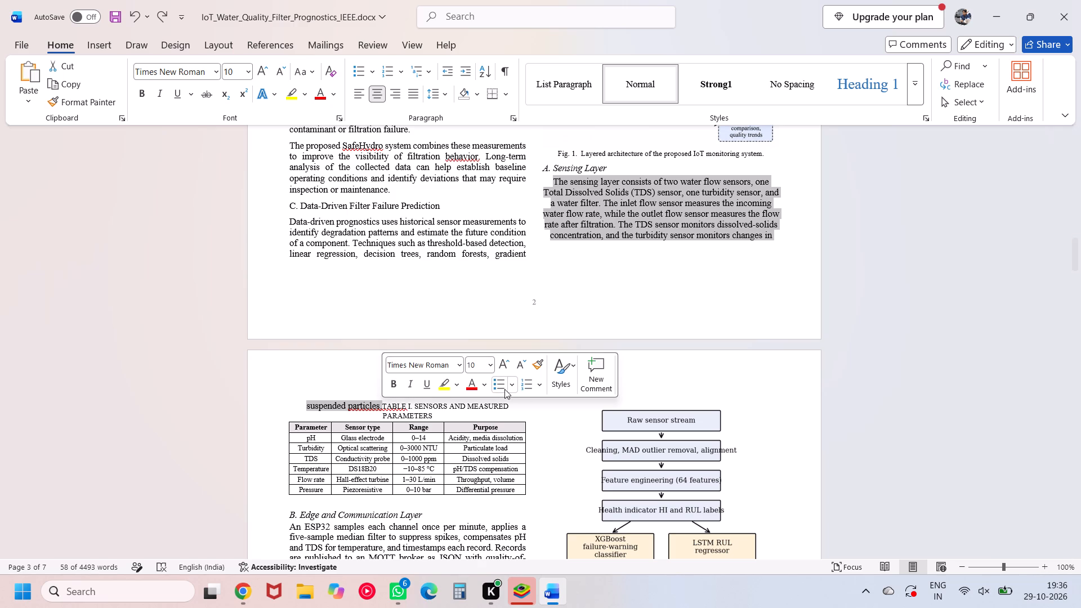
click(418, 95)
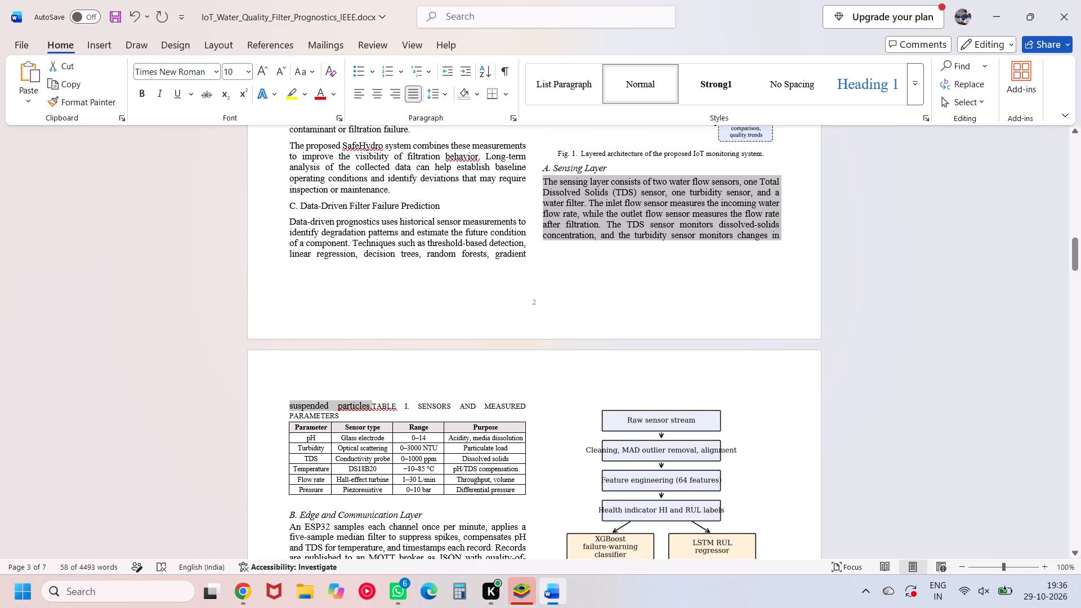
Move the Table I caption onto its own line after "suspended particles.".
click(373, 404)
key(Return)
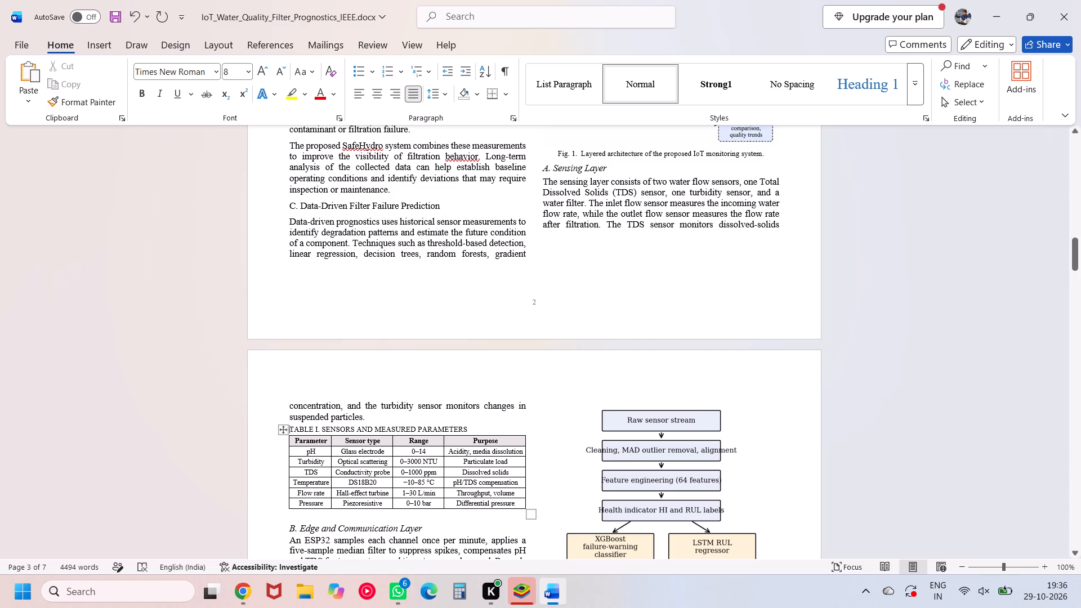
Indent the "TABLE I. SENSORS AND MEASURED PARAMETERS" caption with leading spaces so it sits centred above the table.
key(space)
key(space)
key(space)
key(space)
key(space)
key(space)
key(space)
key(space)
key(space)
key(space)
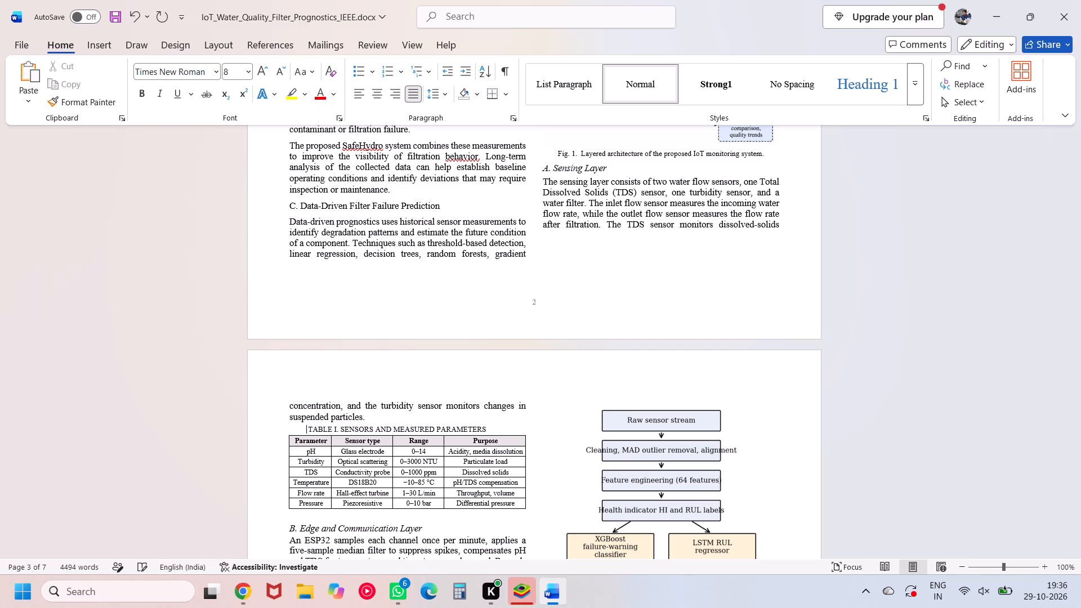
key(space)
key(space)
key(space)
key(space)
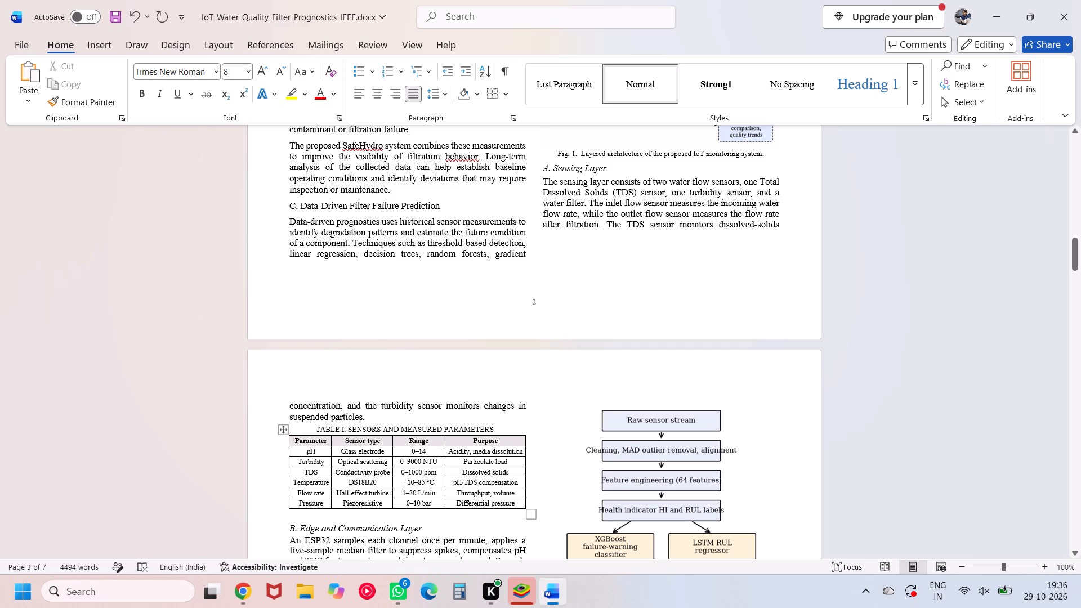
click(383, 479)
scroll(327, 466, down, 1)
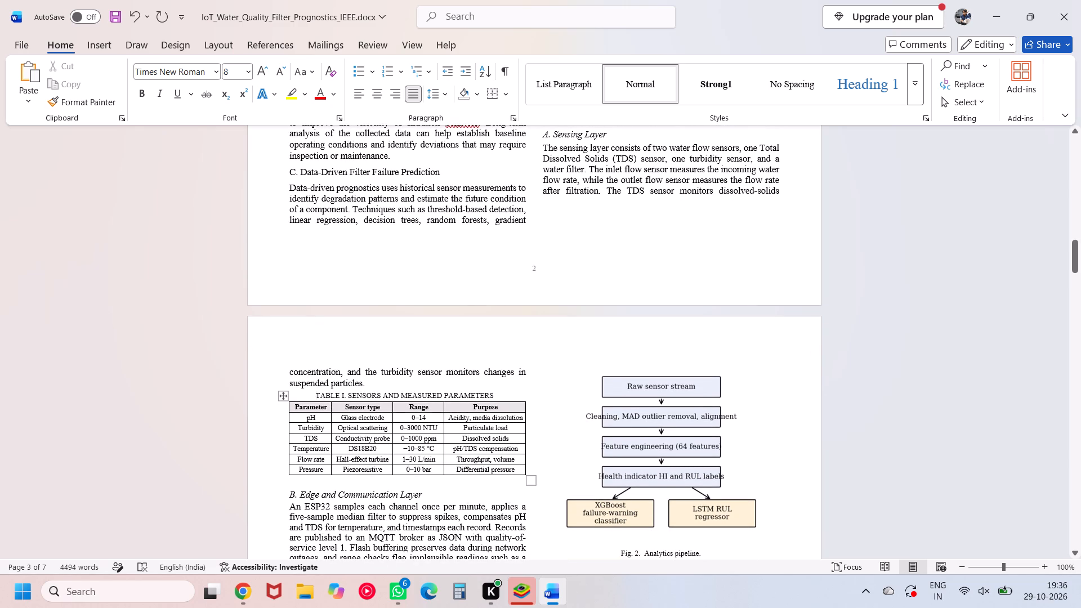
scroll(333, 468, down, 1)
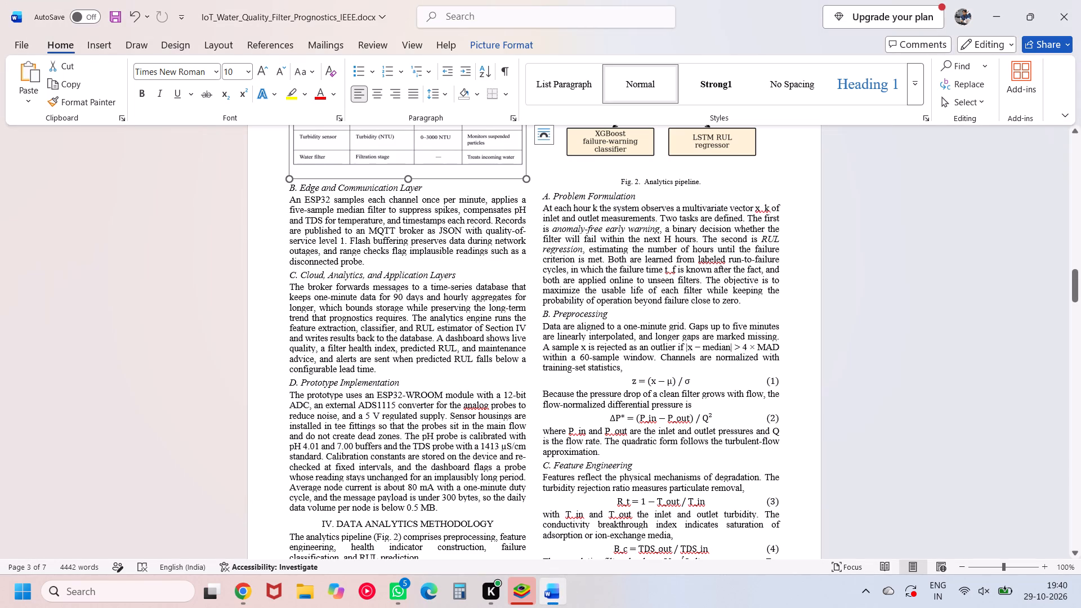
click(457, 191)
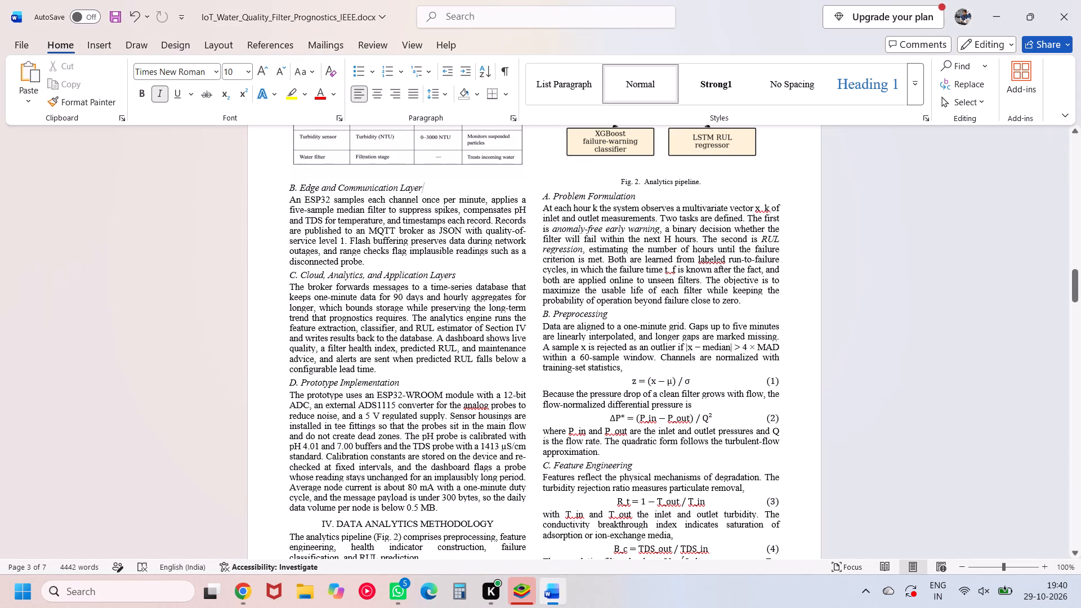
key(Return)
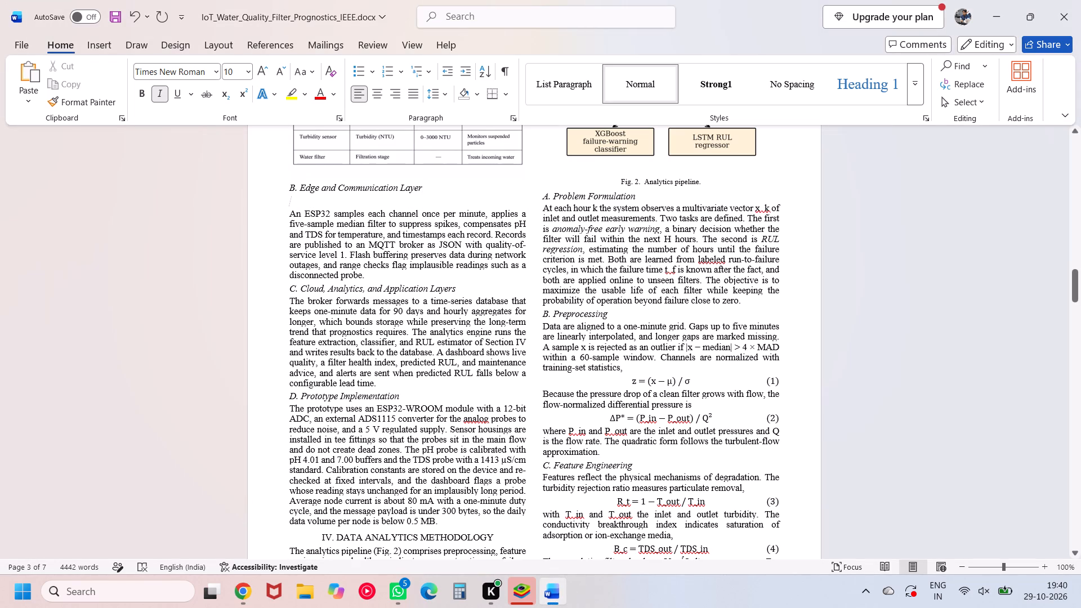
key(BackSpace)
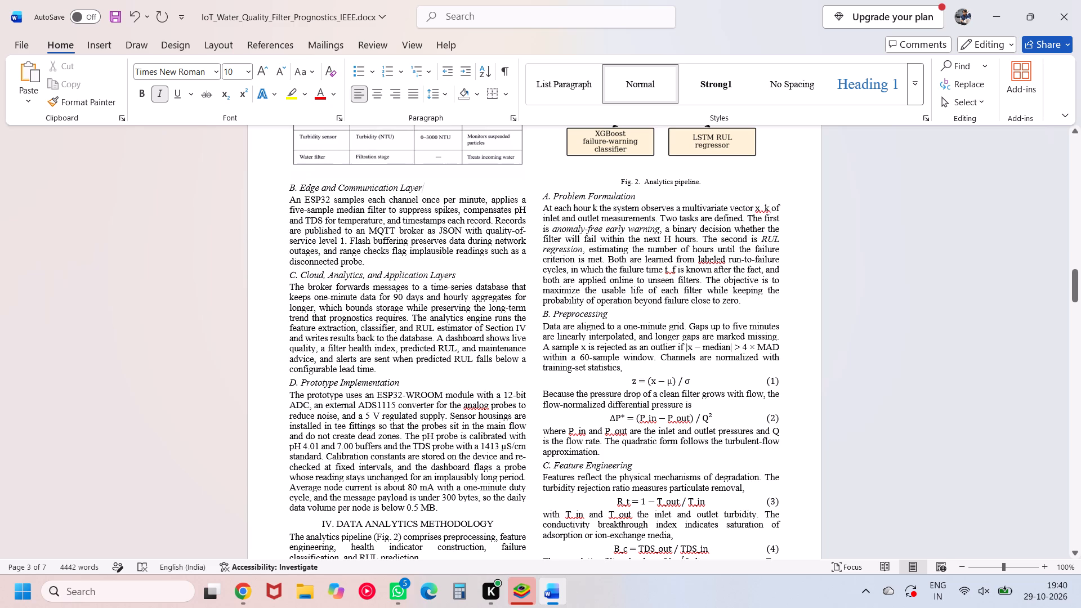
click(291, 189)
key(Return)
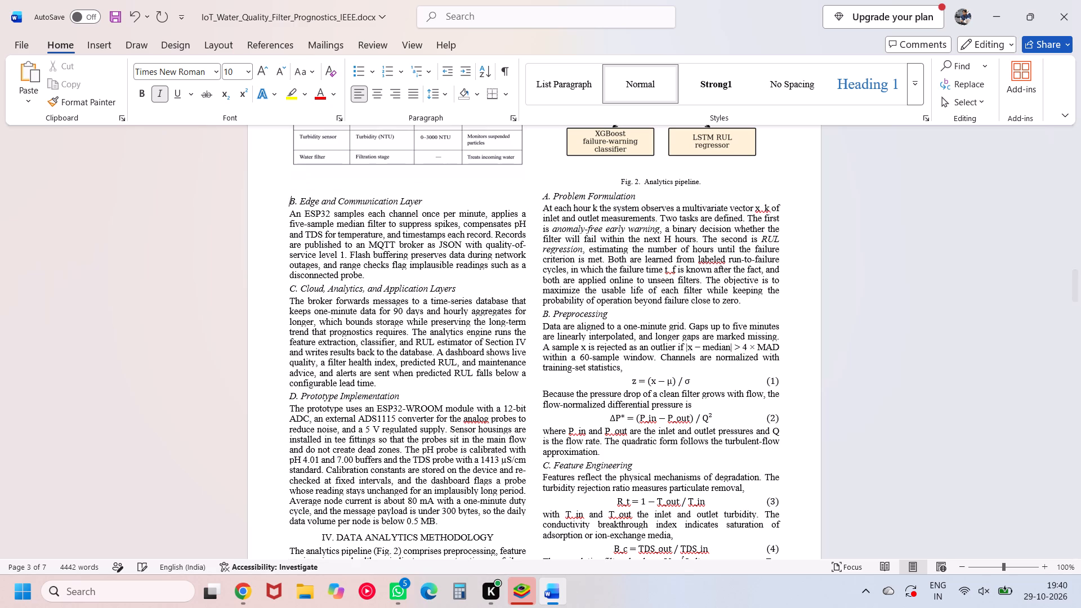
key(Return)
click(299, 174)
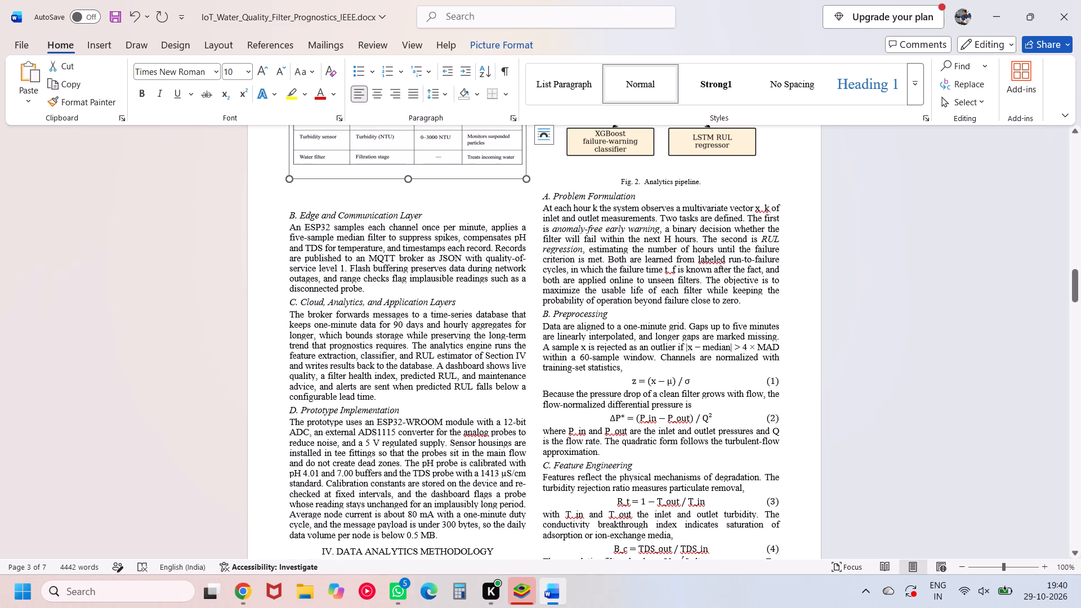
click(299, 189)
click(299, 189)
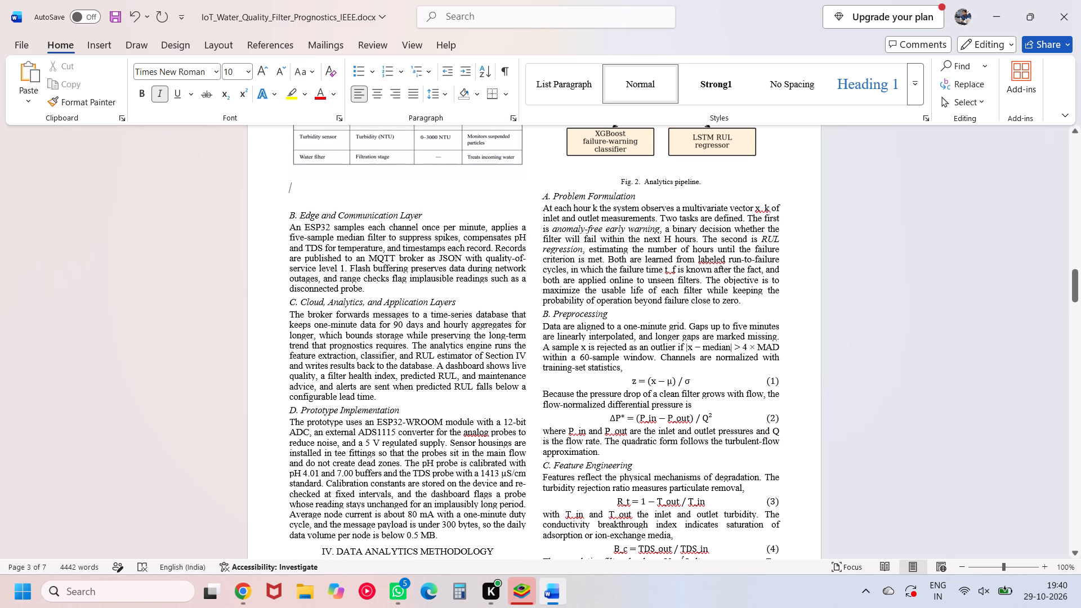
key(ctrl+v)
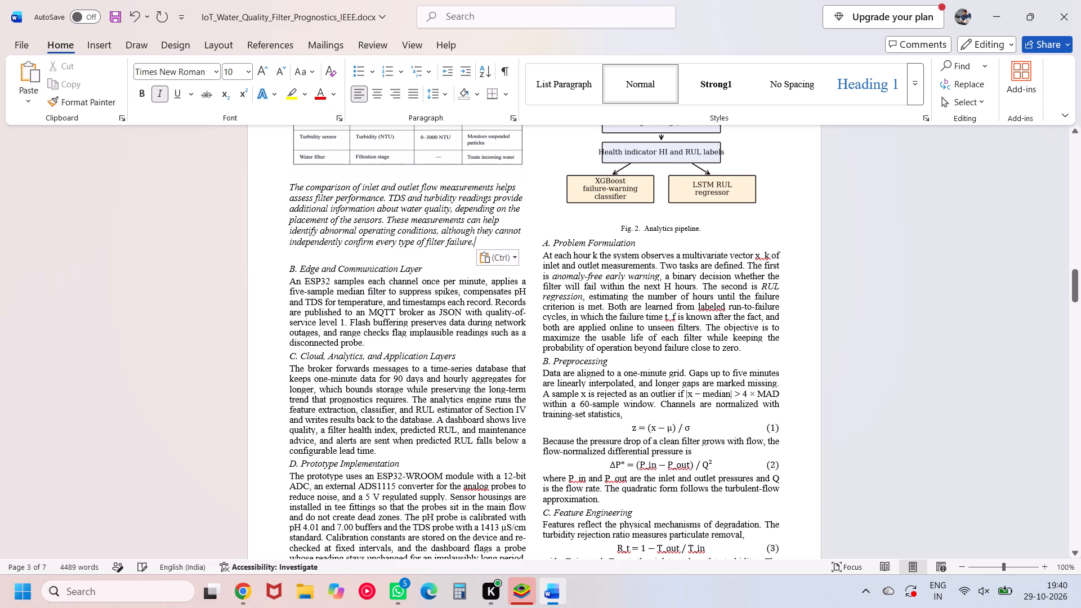
click(381, 312)
Remove the italics from the pasted paragraph below Table I and justify it.
drag(474, 243, 267, 187)
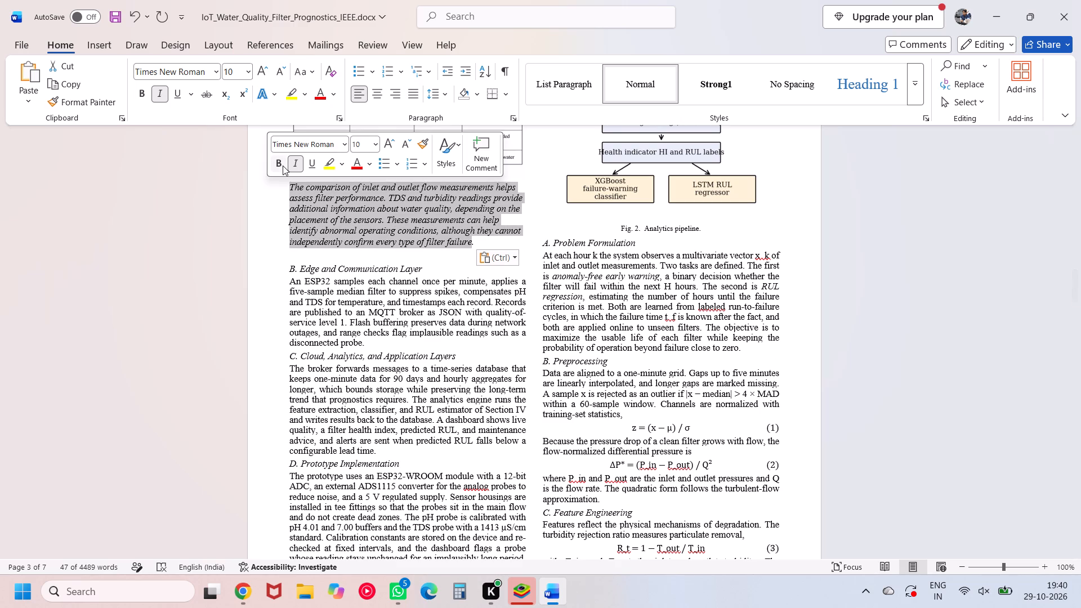
click(298, 160)
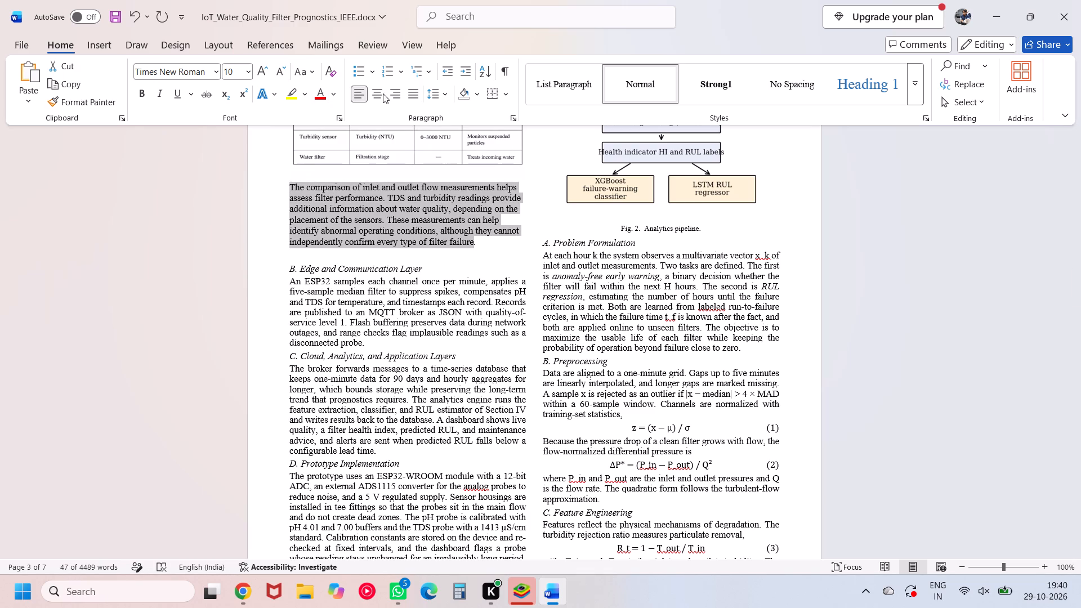
click(414, 97)
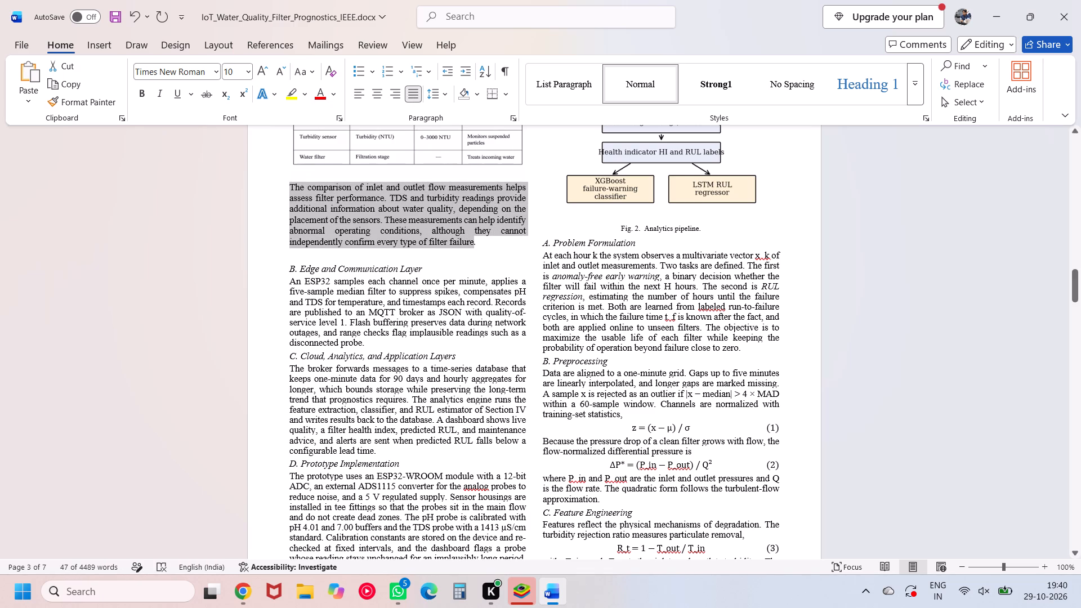
click(170, 272)
Delete the blank line above the B. Edge and Communication Layer heading.
click(468, 254)
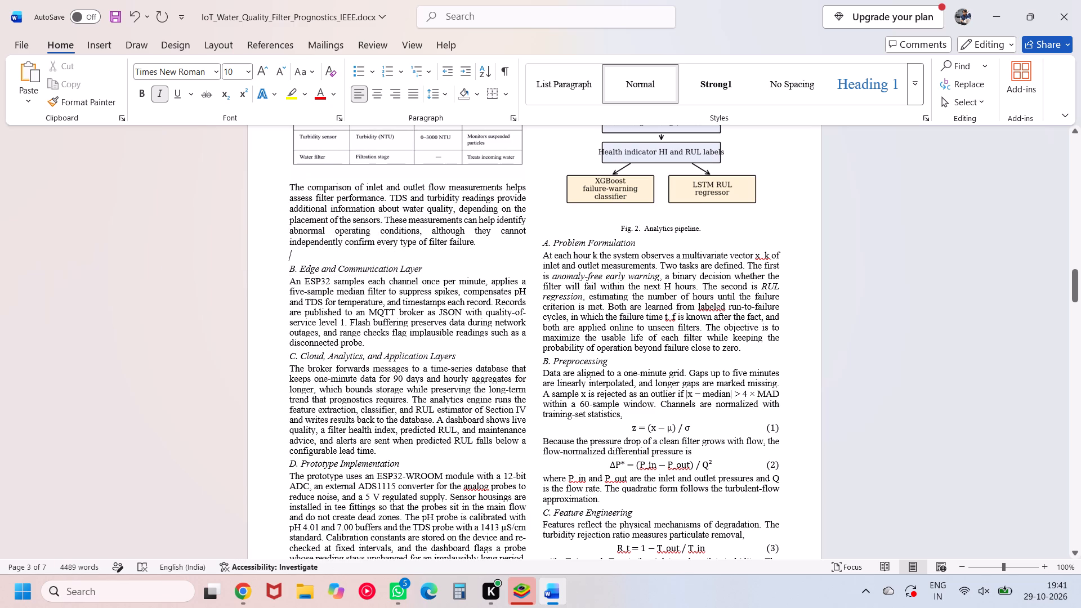
click(283, 268)
key(BackSpace)
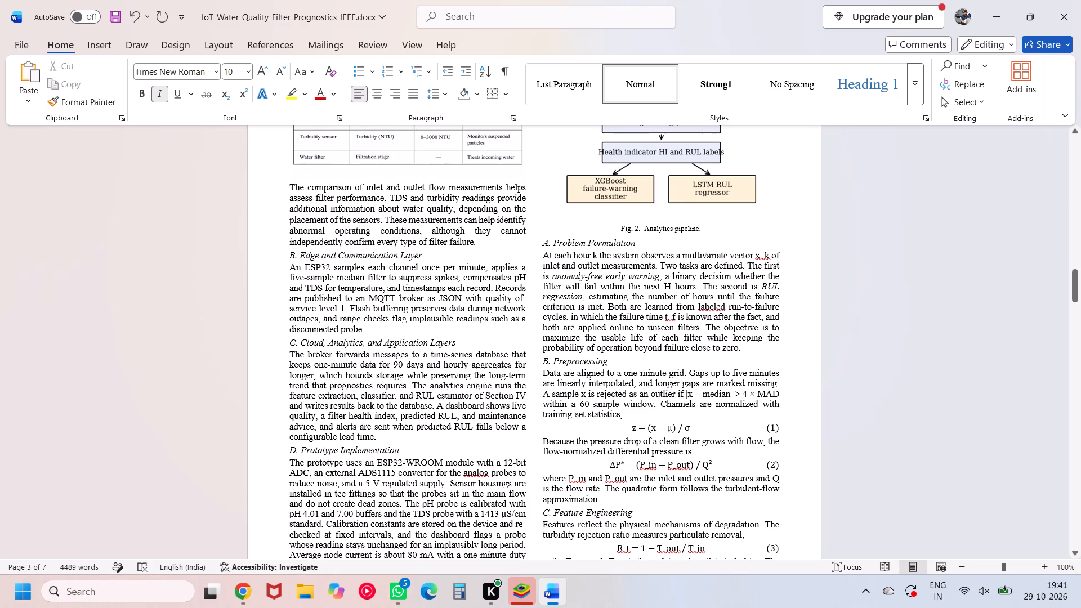
click(323, 279)
scroll(328, 303, up, 3)
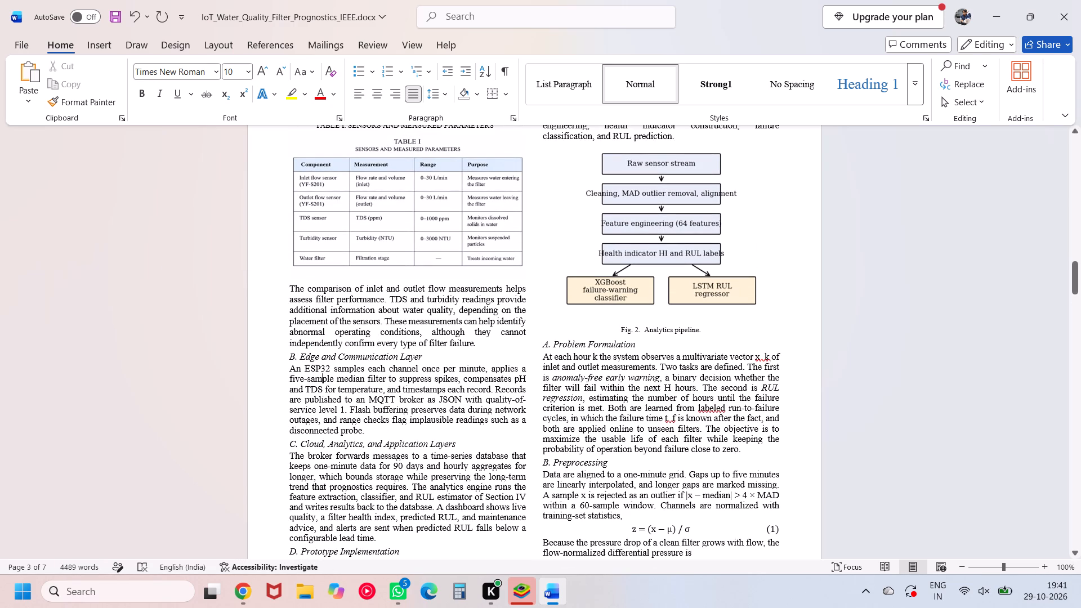
scroll(374, 359, up, 4)
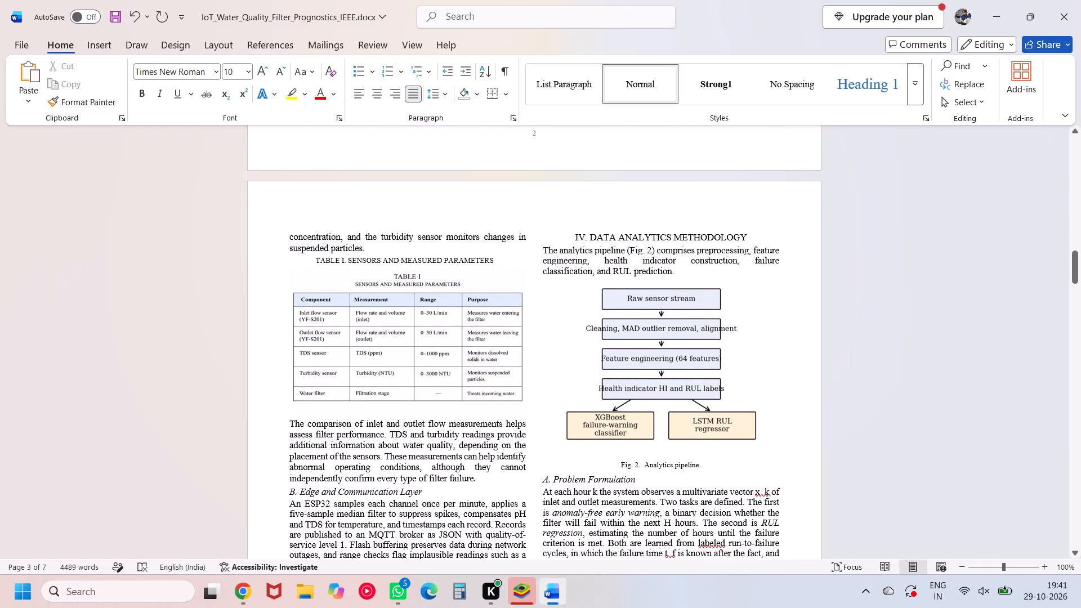
scroll(403, 388, up, 4)
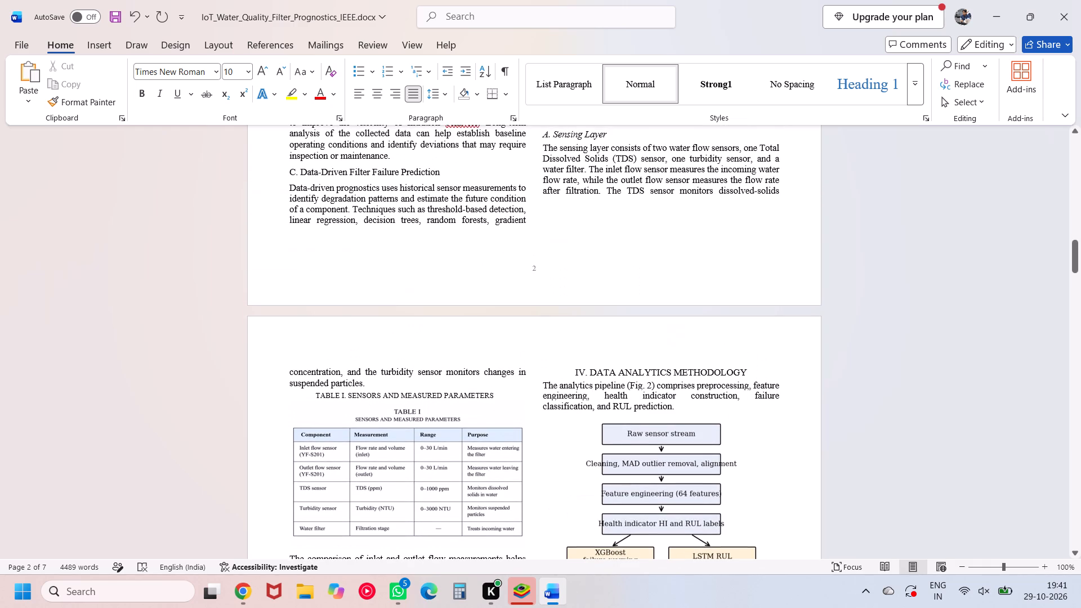
scroll(403, 388, up, 9)
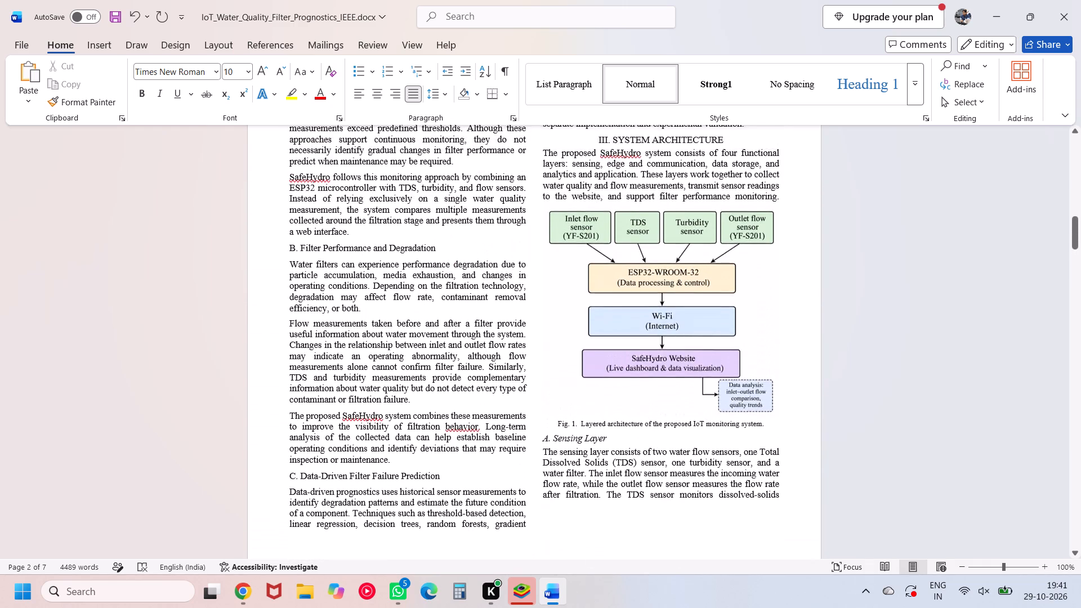
scroll(403, 388, up, 3)
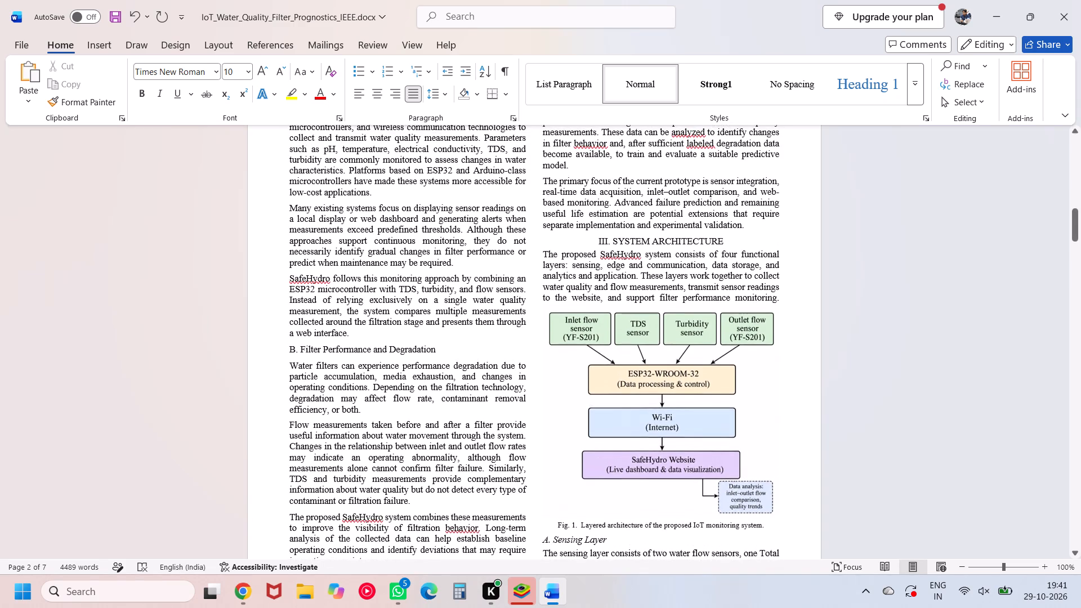
scroll(403, 388, up, 5)
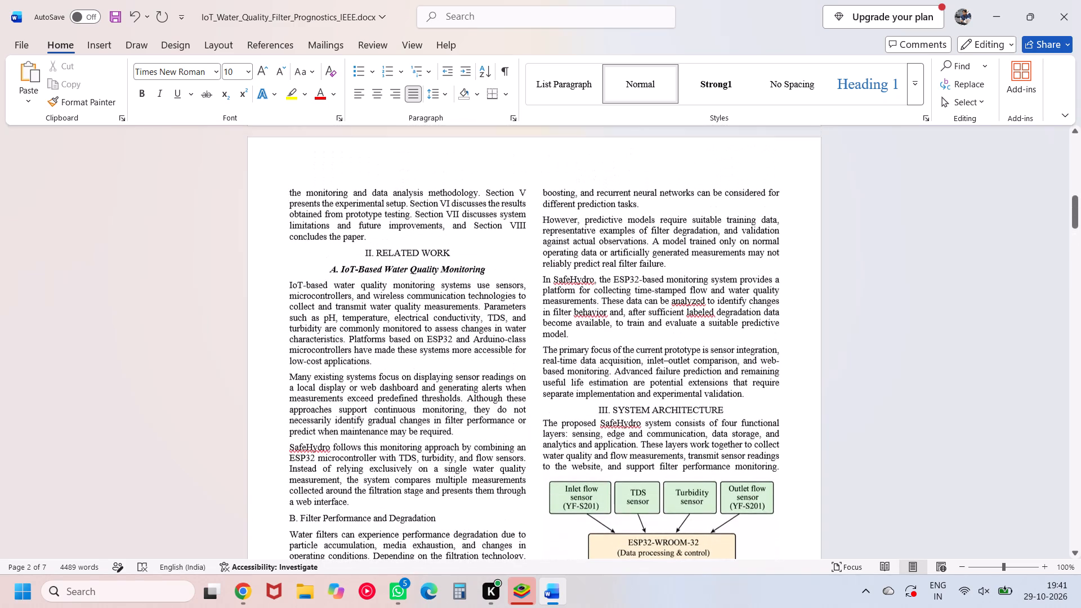
scroll(403, 388, up, 9)
scroll(403, 388, down, 1)
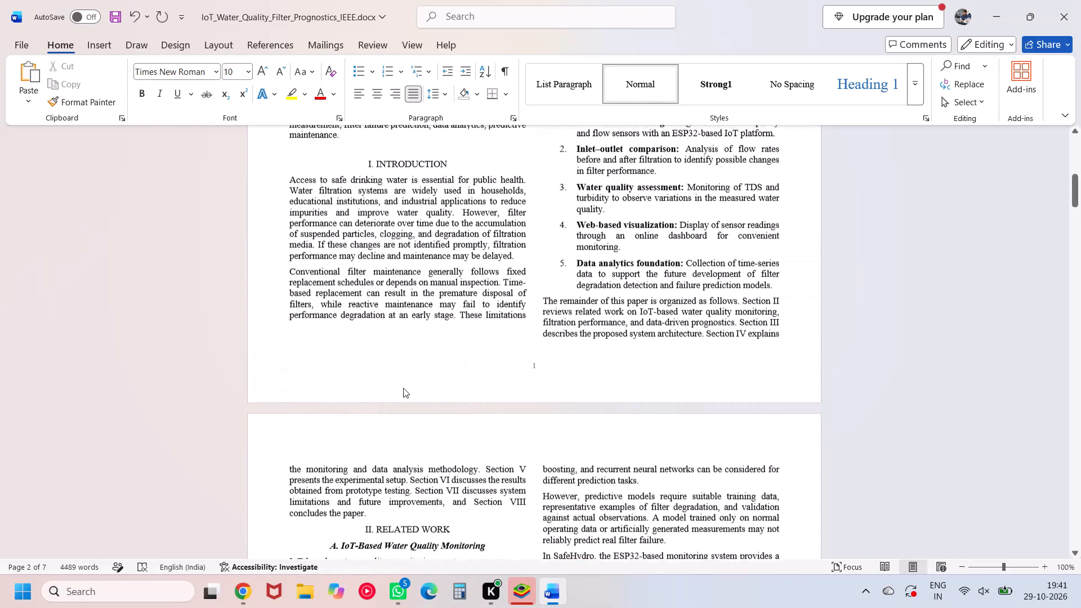
scroll(403, 388, down, 4)
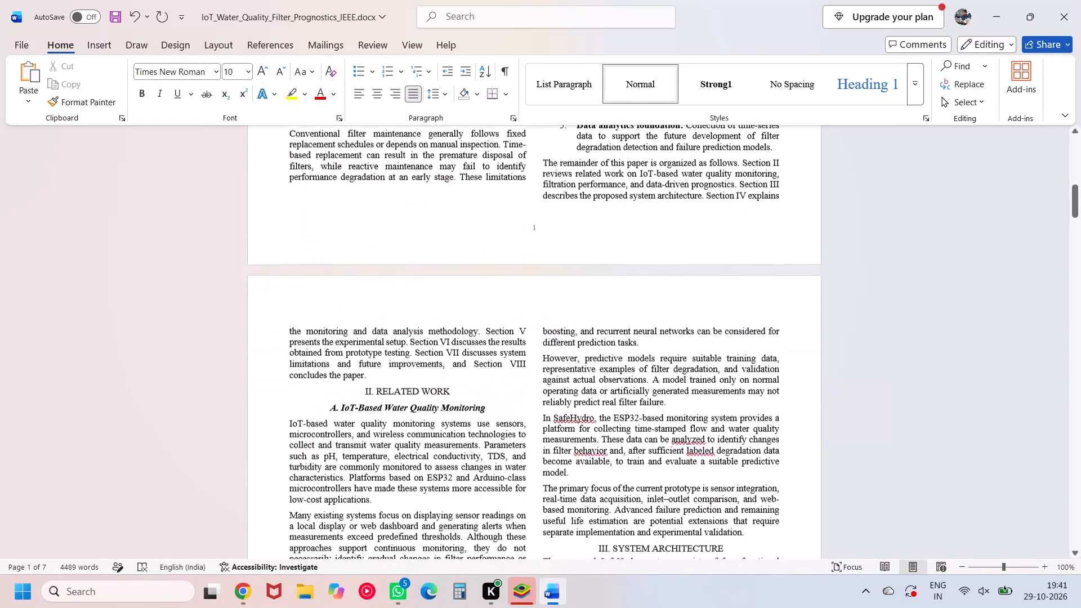
scroll(403, 388, down, 8)
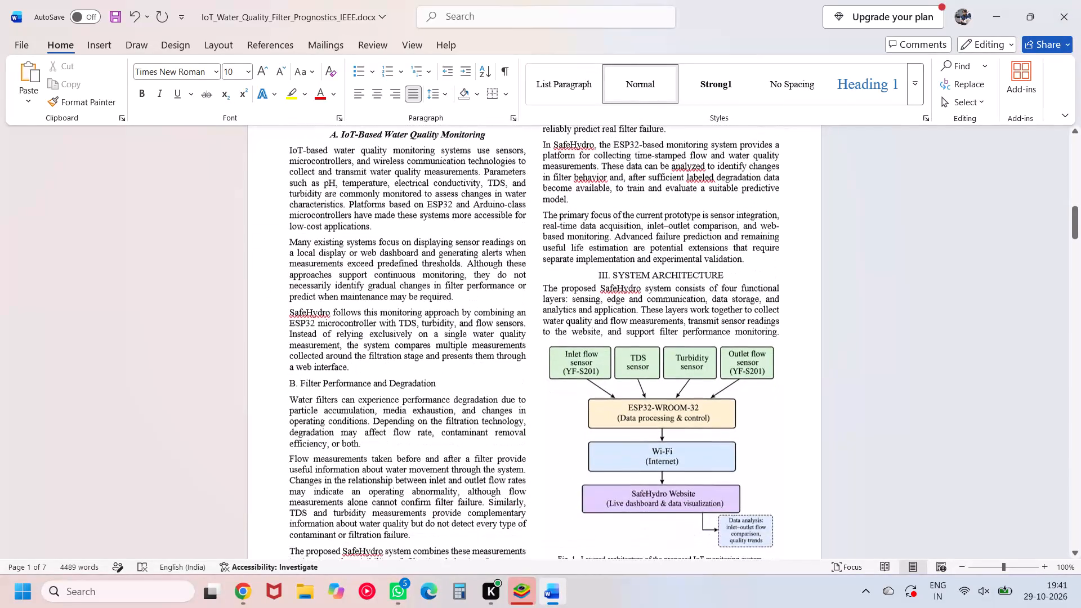
scroll(403, 388, down, 4)
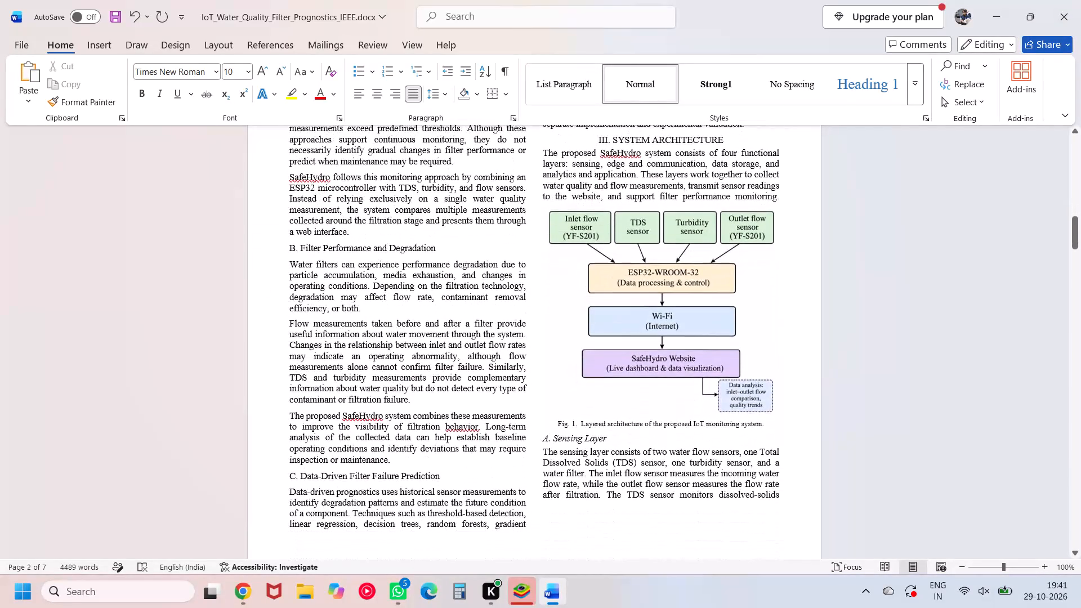
scroll(403, 388, down, 3)
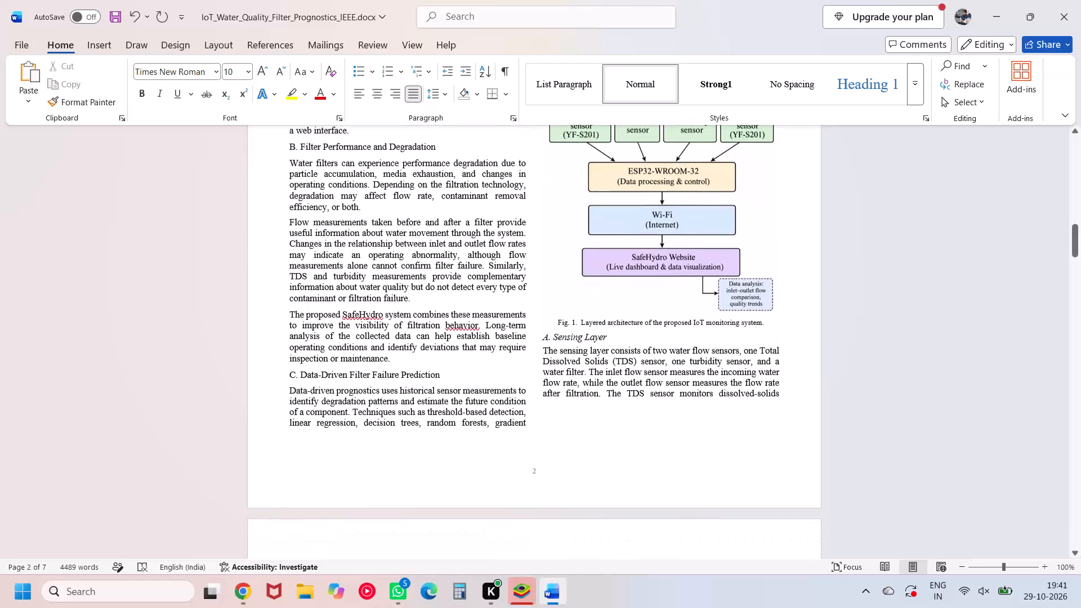
scroll(403, 388, up, 3)
scroll(335, 296, up, 3)
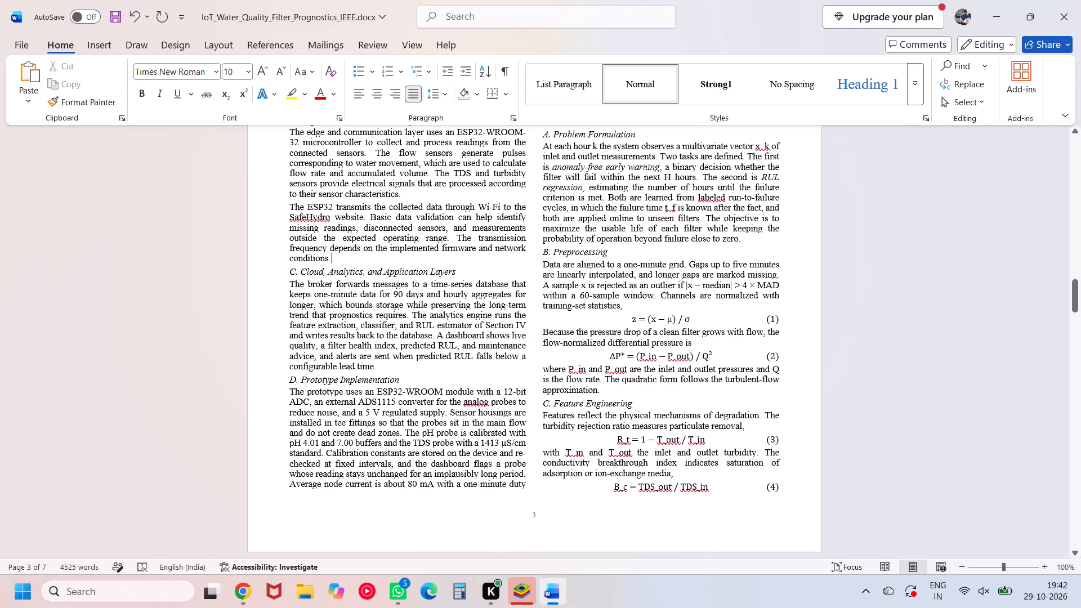
drag(287, 284, 373, 366)
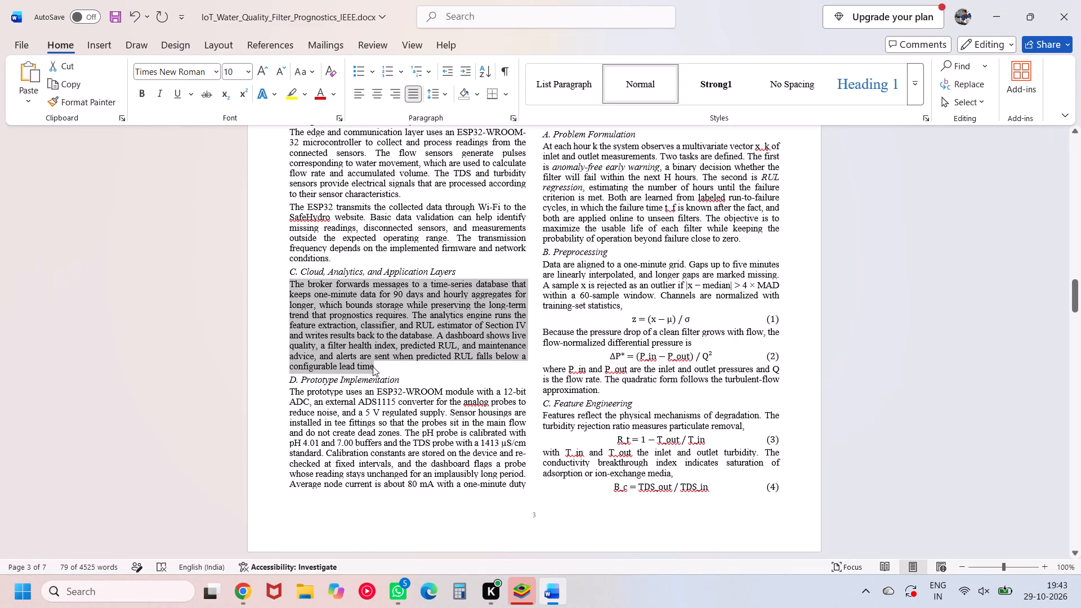
key(ctrl+v)
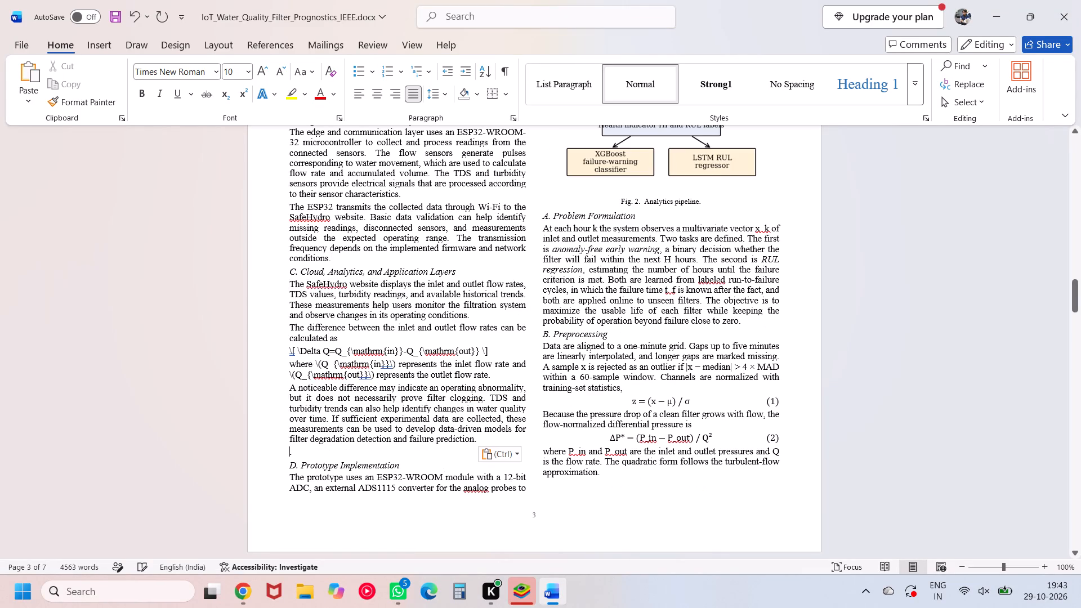
Review page 3 from Table I through the newly pasted section C text, checking content and layout.
scroll(401, 394, up, 5)
scroll(401, 394, down, 5)
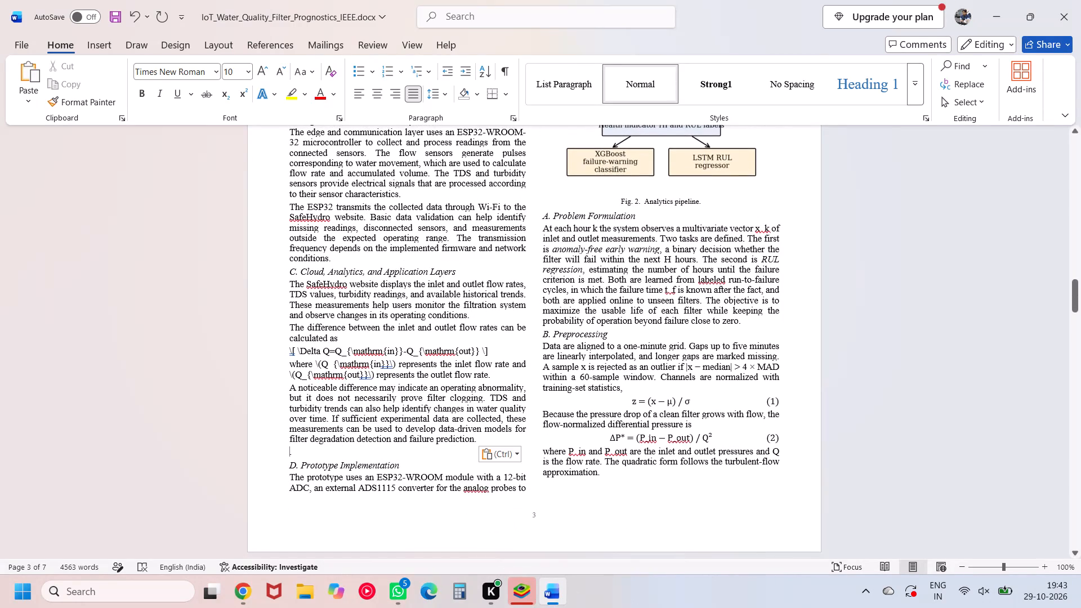
scroll(401, 394, down, 3)
scroll(401, 395, up, 13)
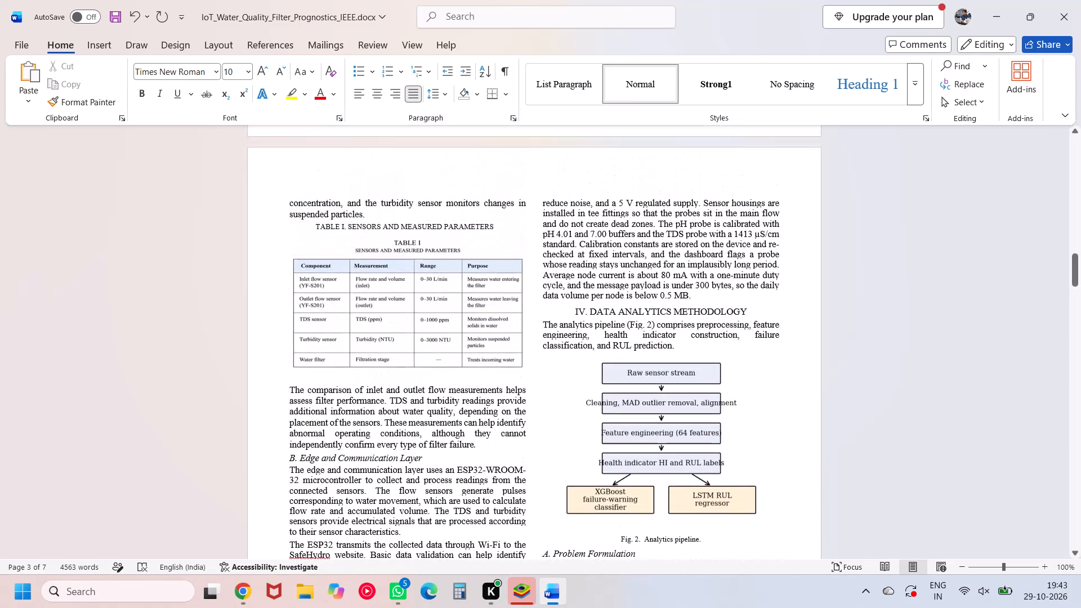
scroll(409, 395, down, 7)
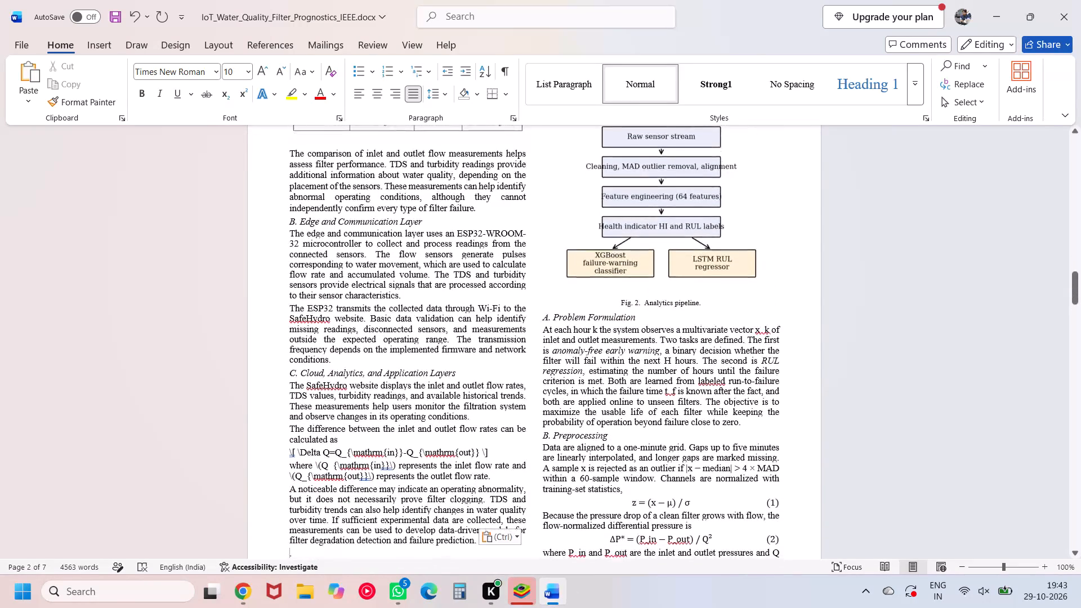
scroll(409, 395, down, 1)
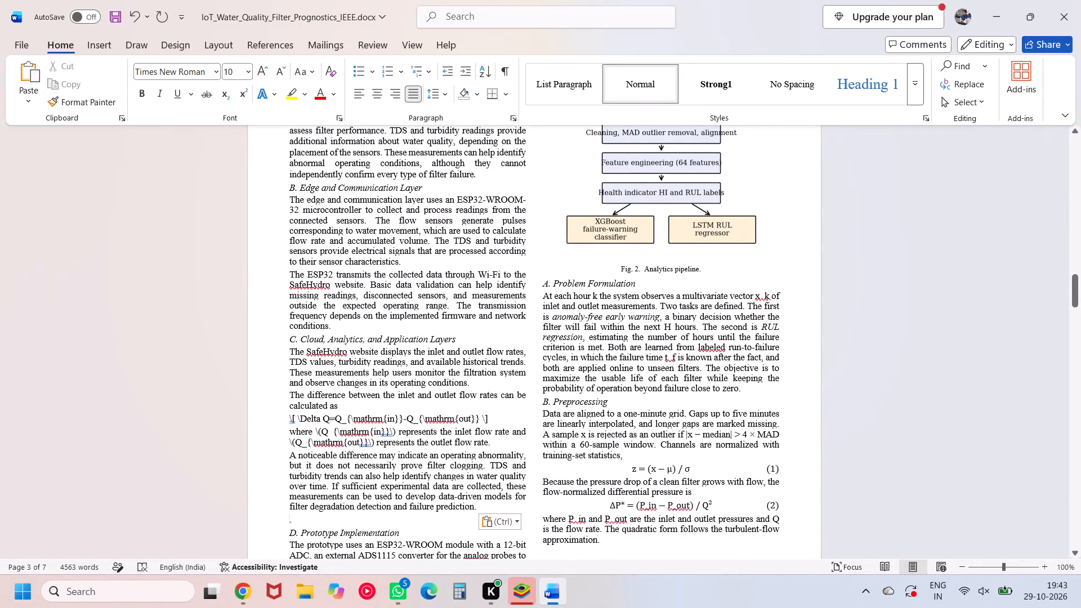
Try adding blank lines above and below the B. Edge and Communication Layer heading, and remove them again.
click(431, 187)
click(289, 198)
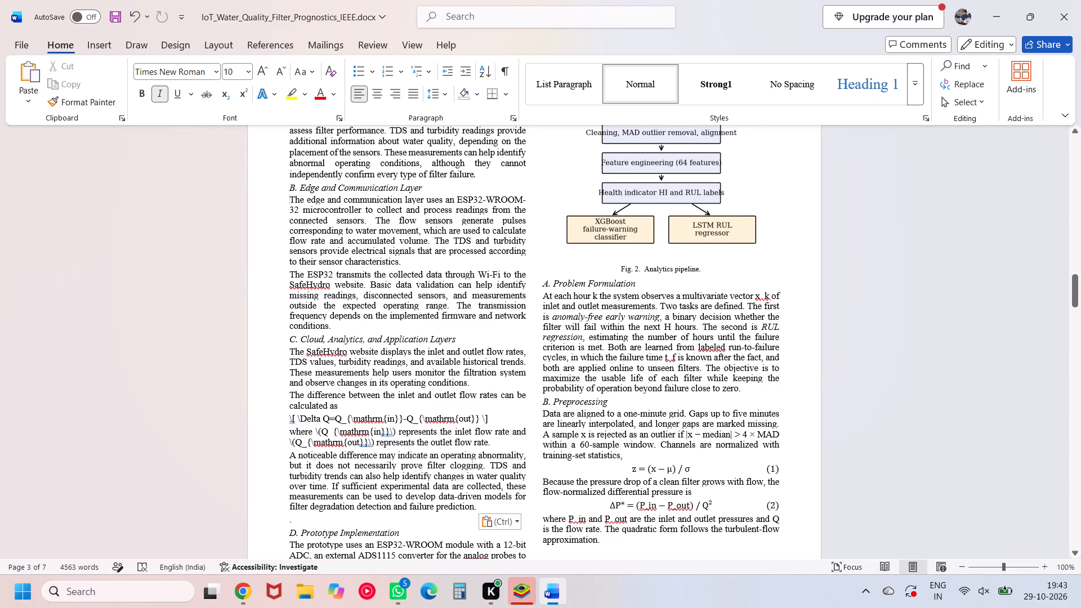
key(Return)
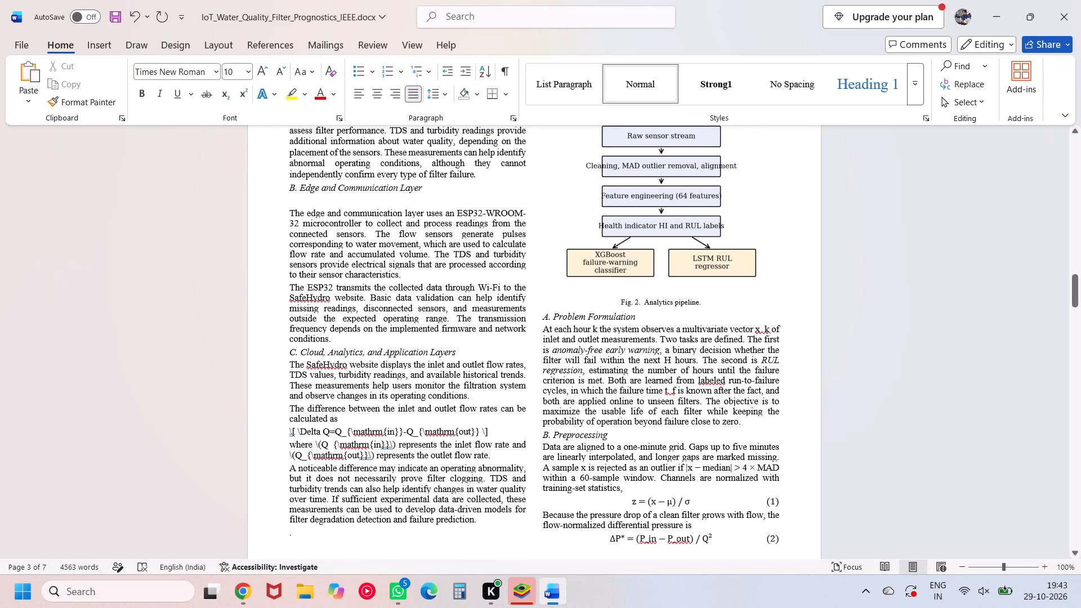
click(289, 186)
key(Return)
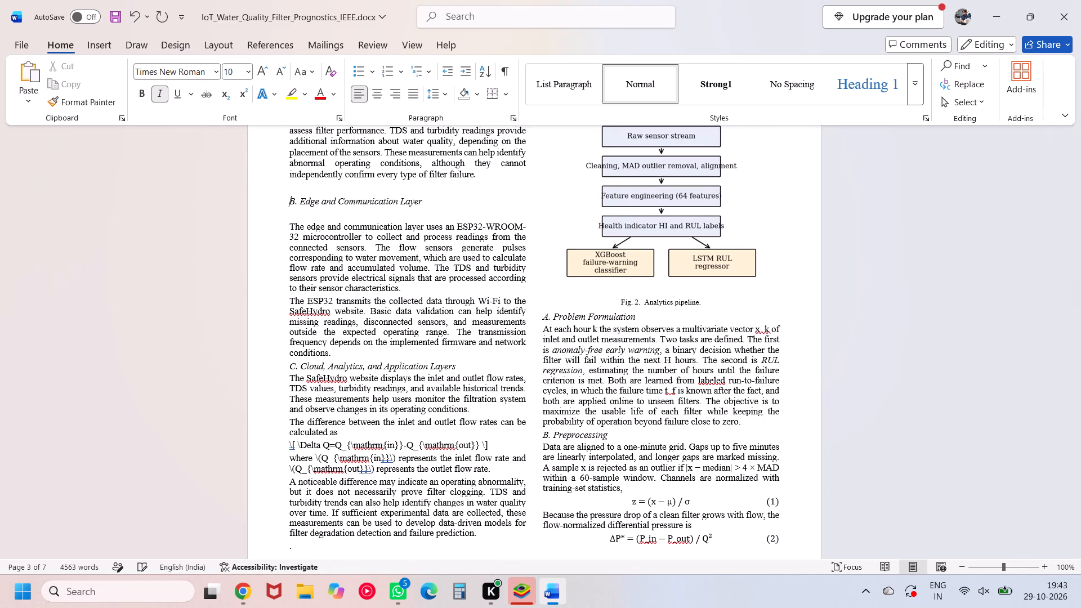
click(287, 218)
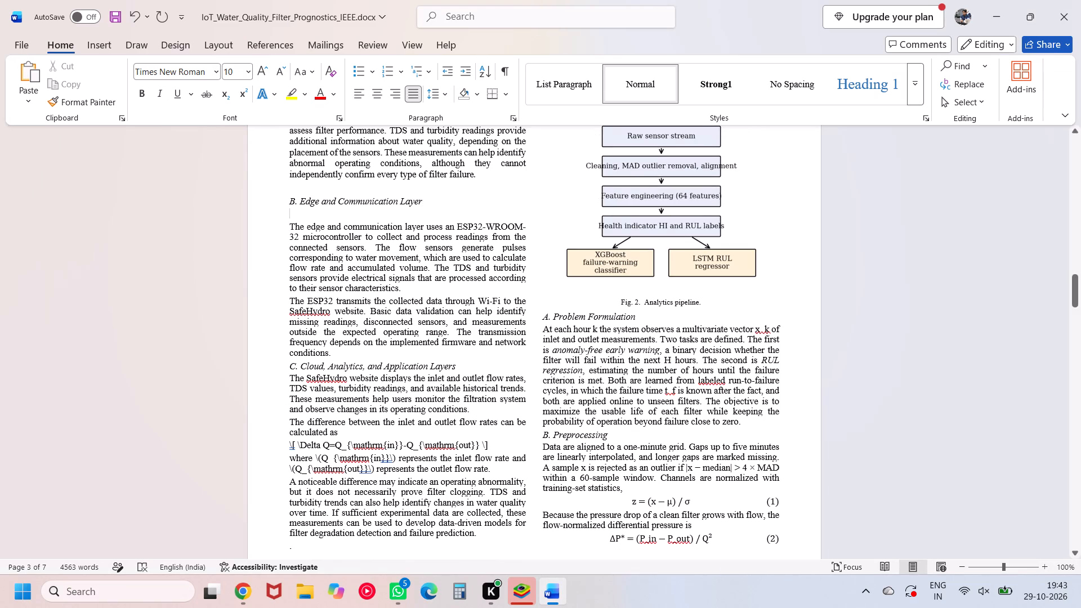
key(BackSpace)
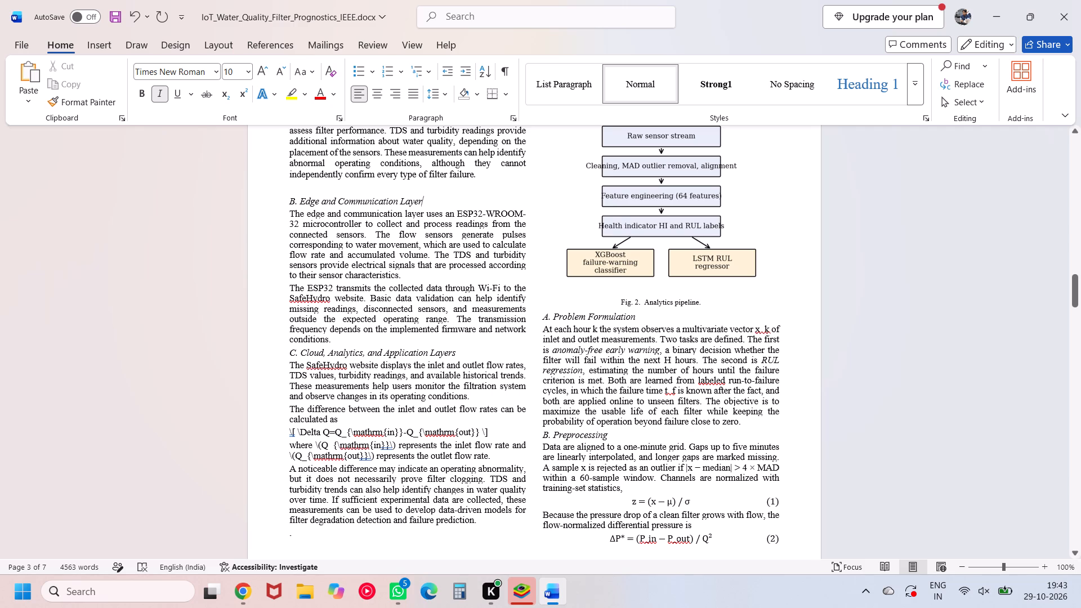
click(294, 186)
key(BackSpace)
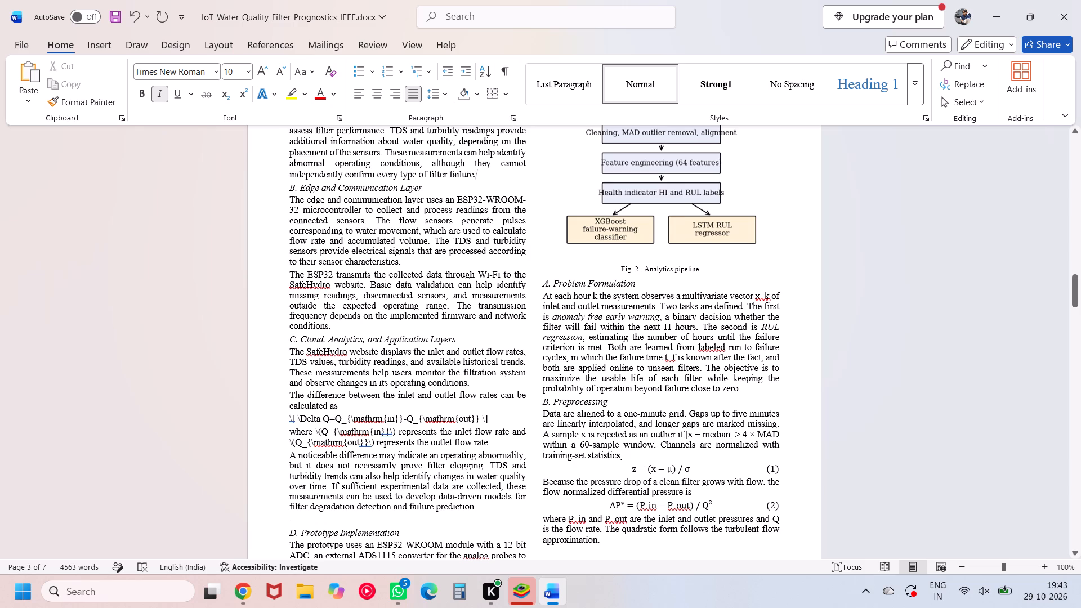
Replace "Cloud" with "Data storage" in the heading of subsection C, Analytics, and Application Layers.
double_click(316, 341)
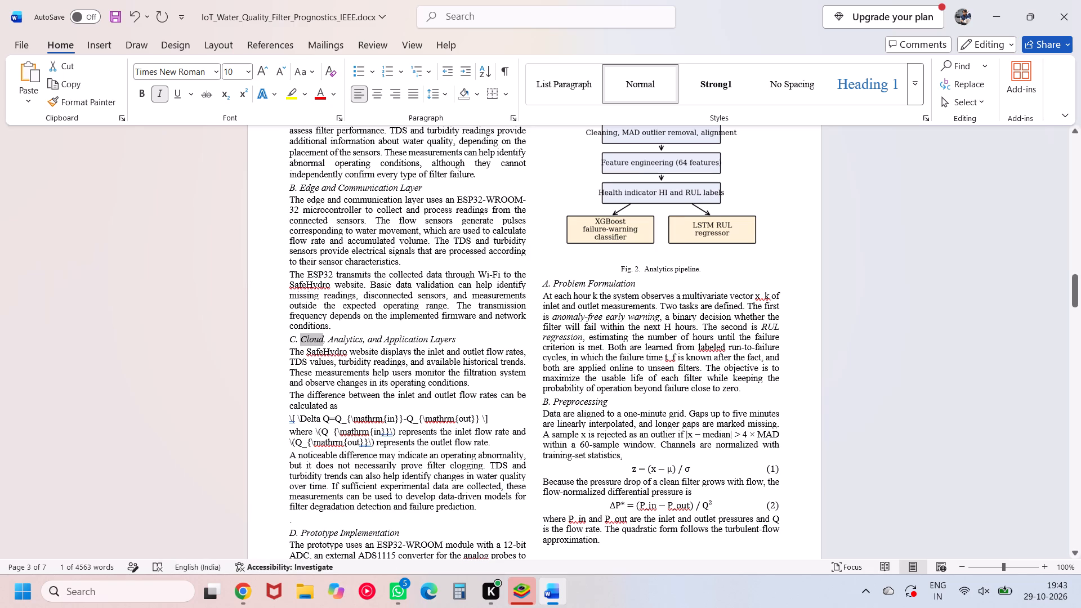
key(shift+d)
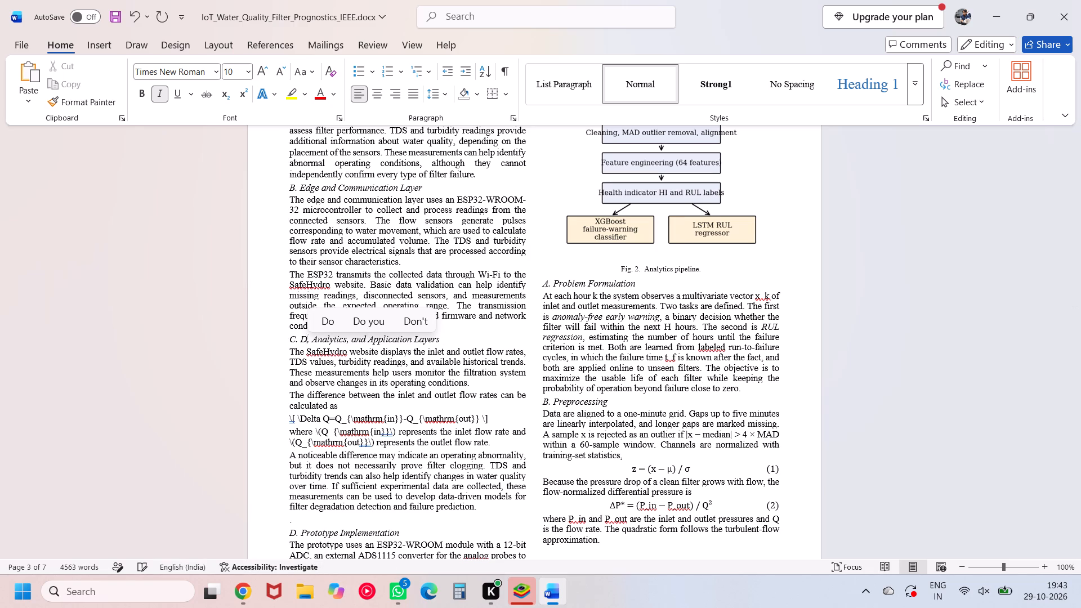
text(ata)
key(space)
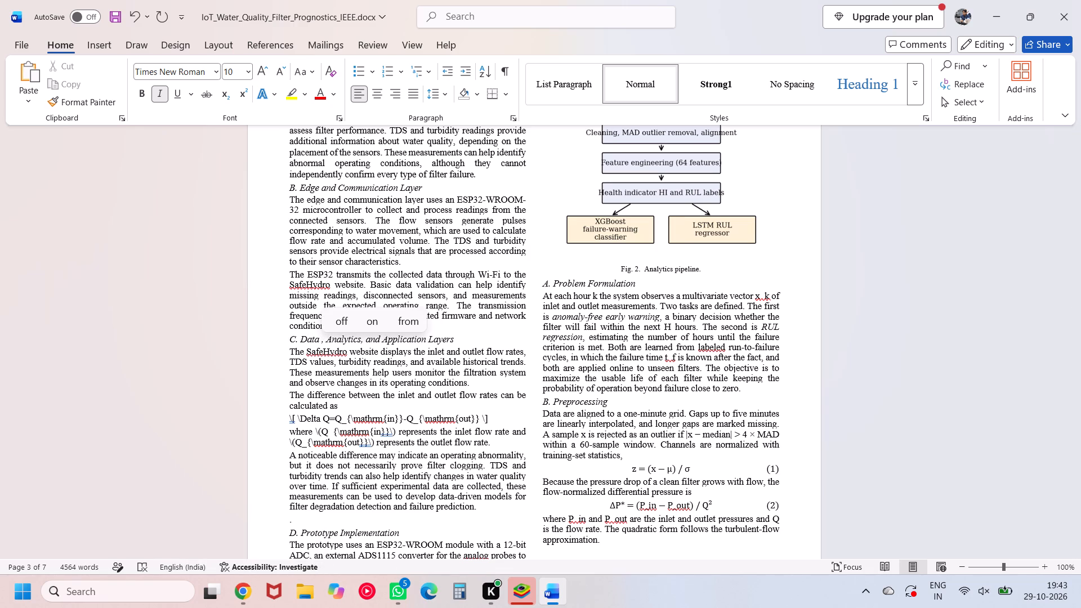
text(storage)
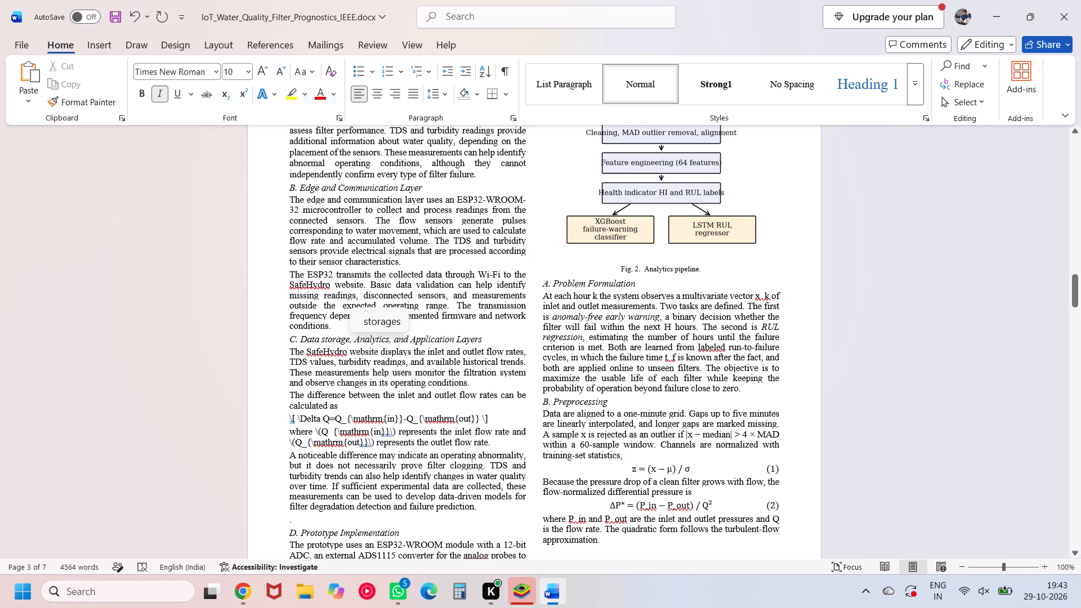
click(412, 431)
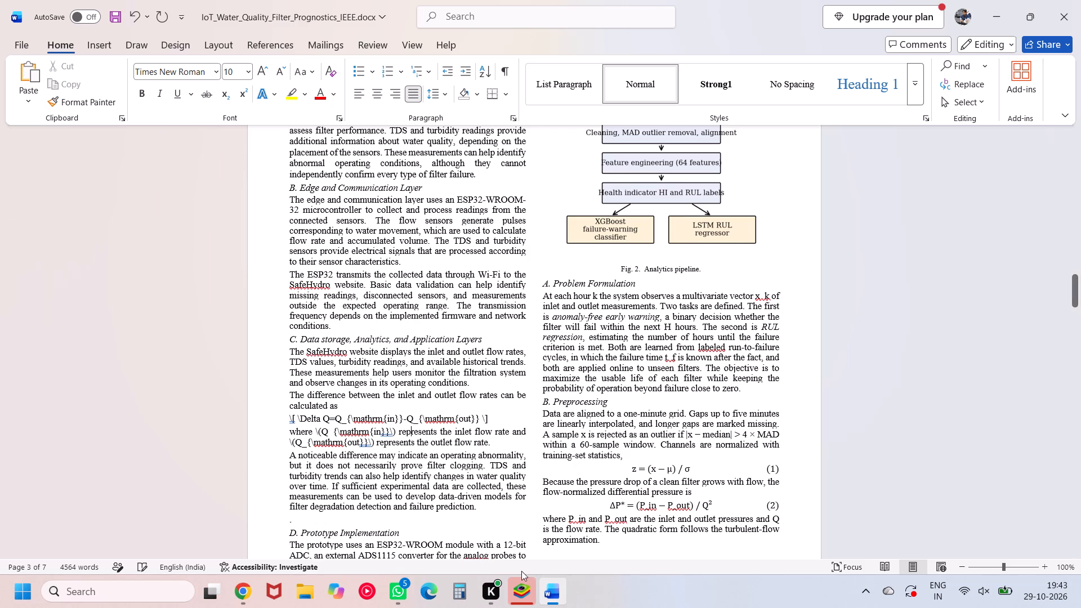
click(236, 588)
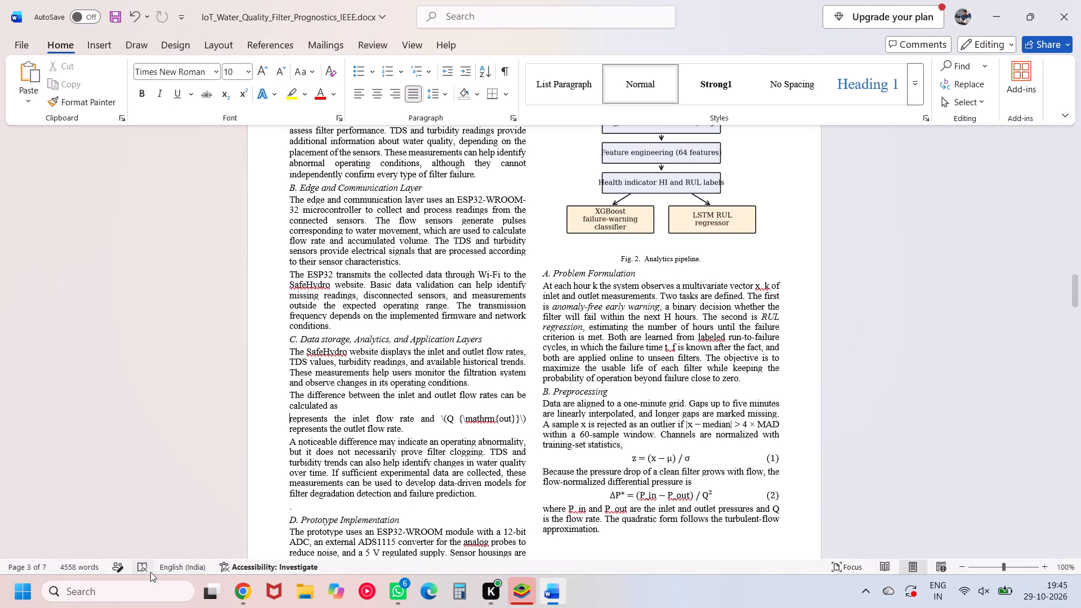
Switch to Chrome and enter a Google search for "del ka sign in key" in a new tab.
click(235, 591)
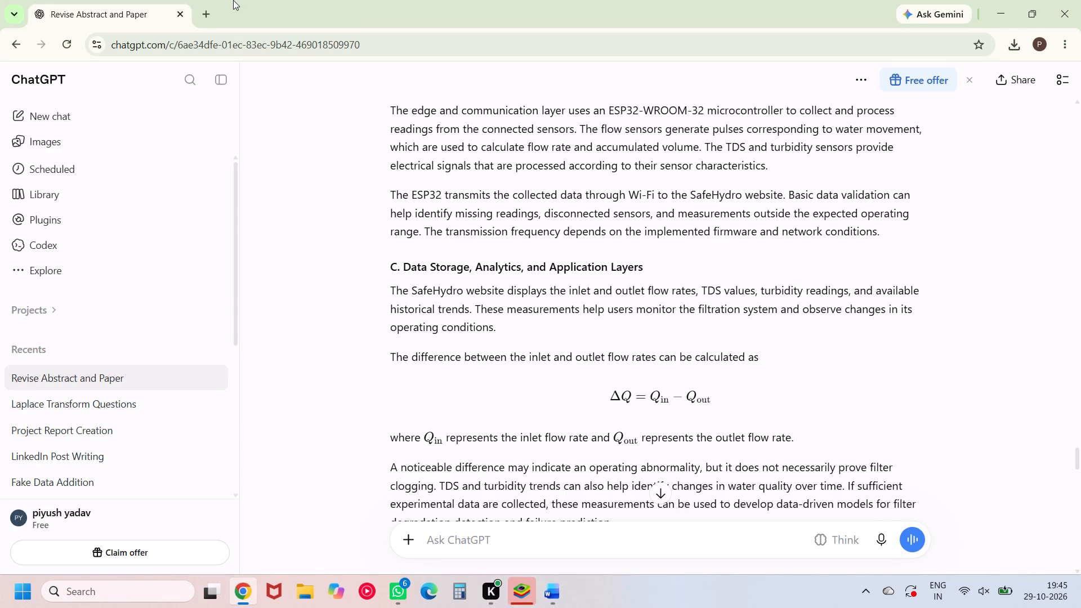
click(209, 16)
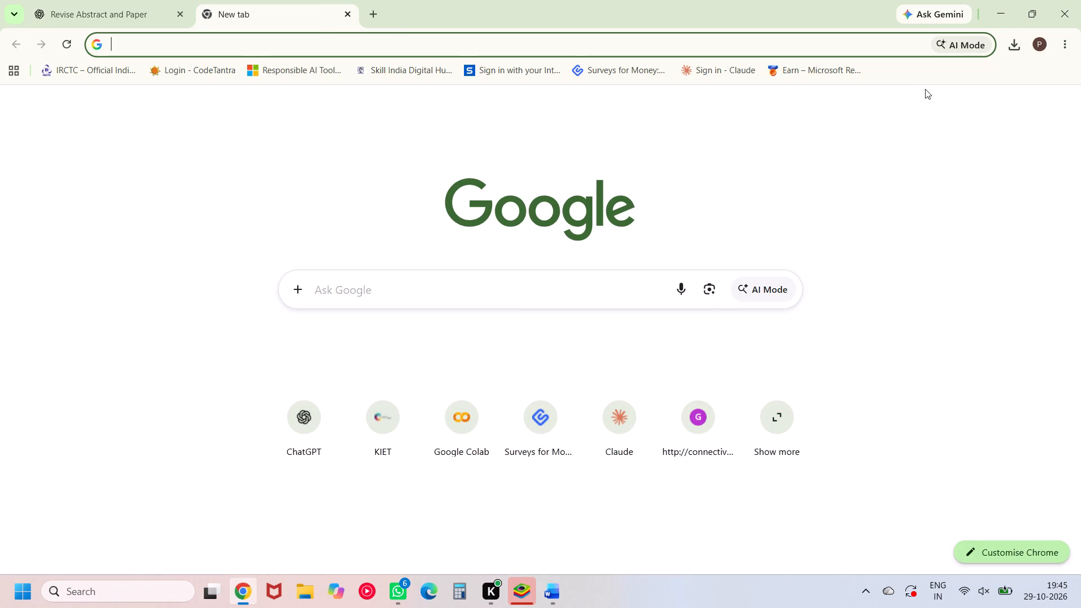
text(del)
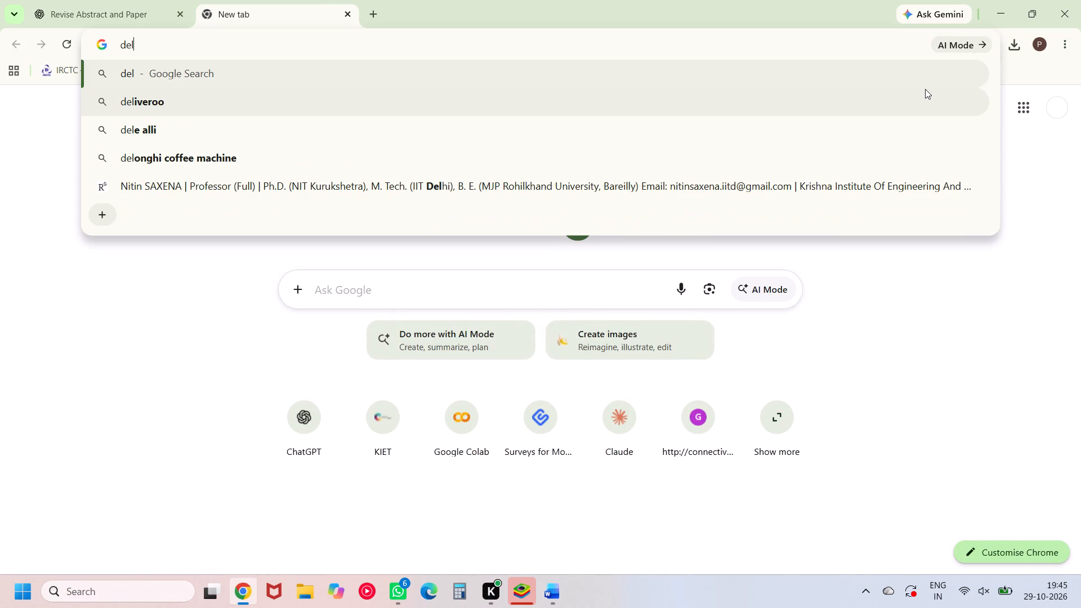
key(space)
text(ka sign)
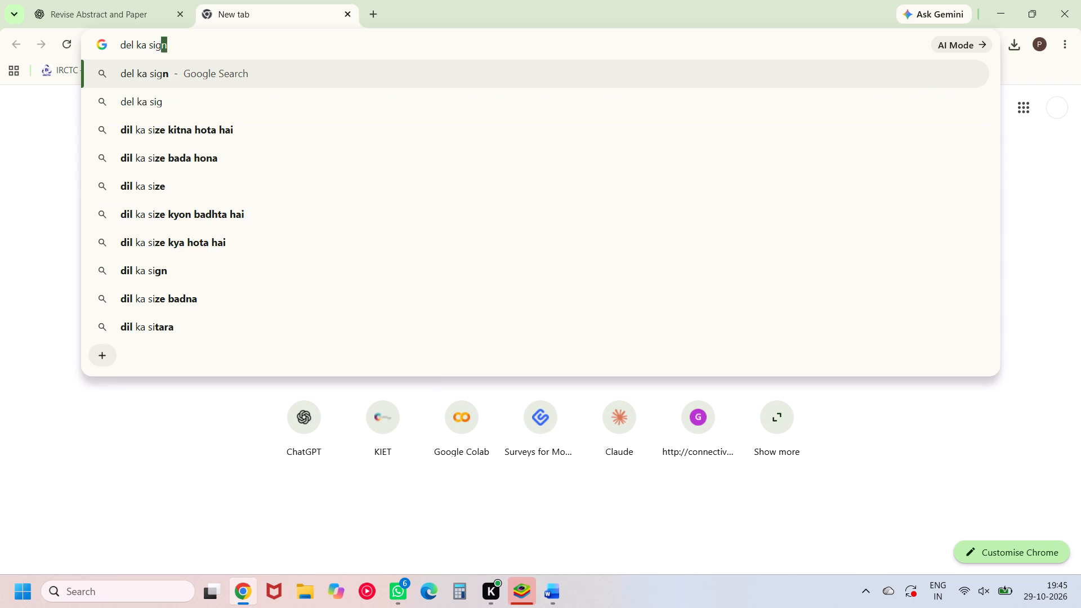
key(space)
text(in k)
text(ey)
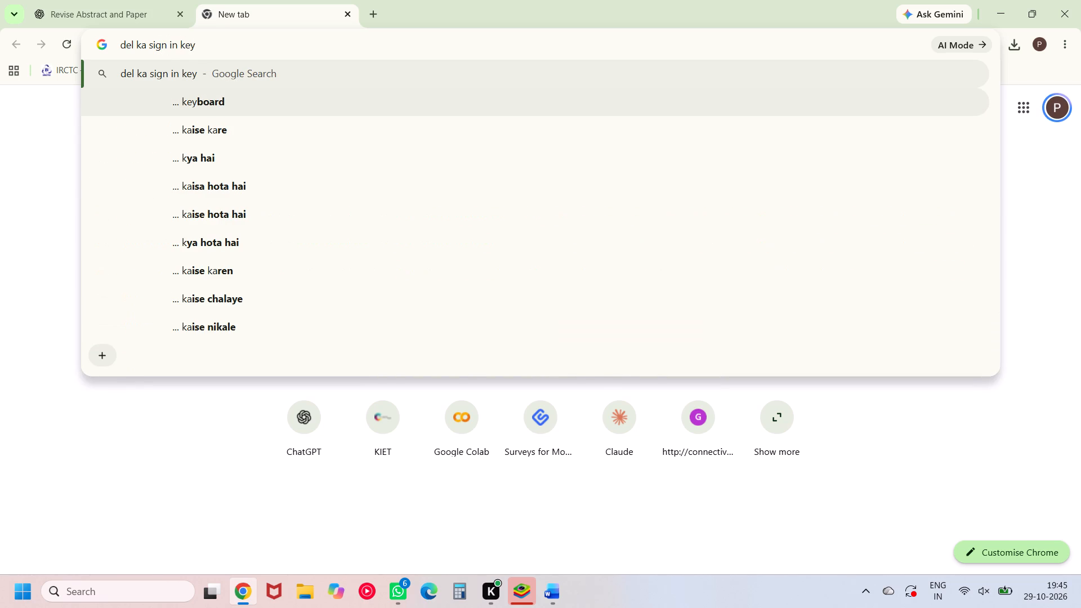
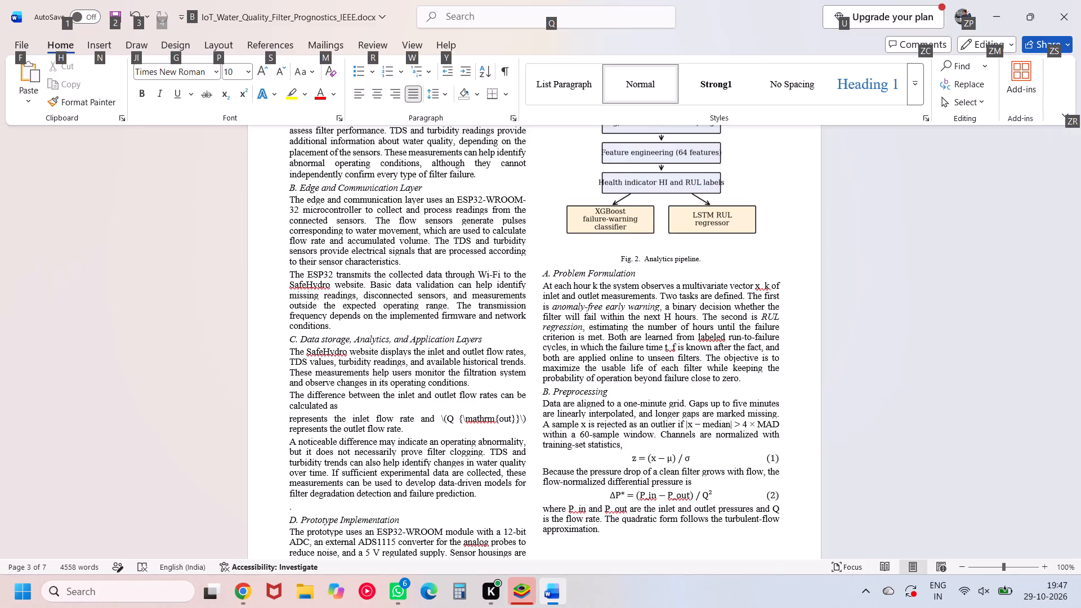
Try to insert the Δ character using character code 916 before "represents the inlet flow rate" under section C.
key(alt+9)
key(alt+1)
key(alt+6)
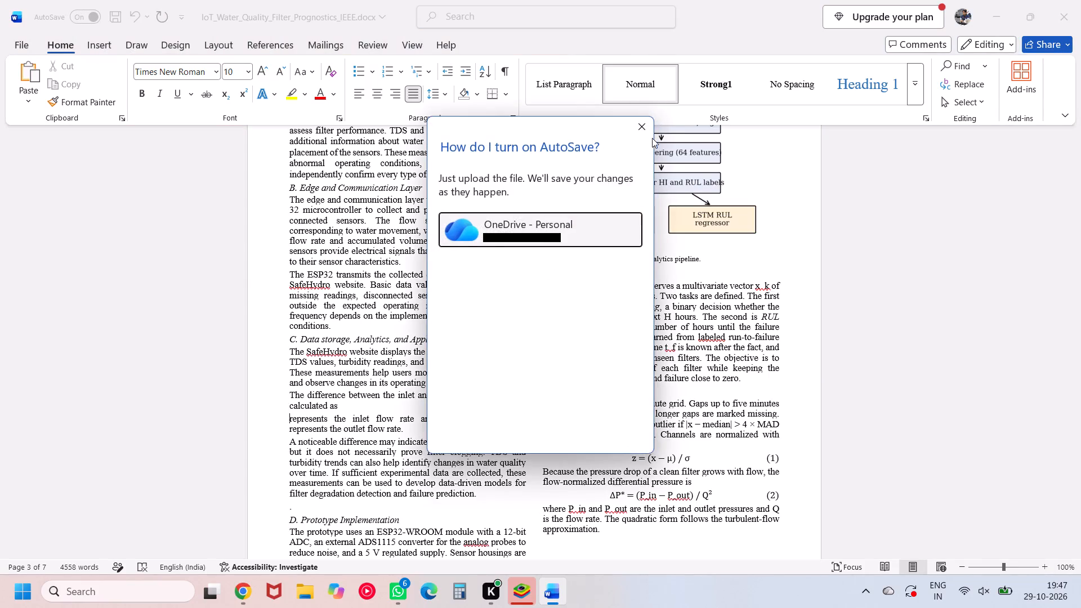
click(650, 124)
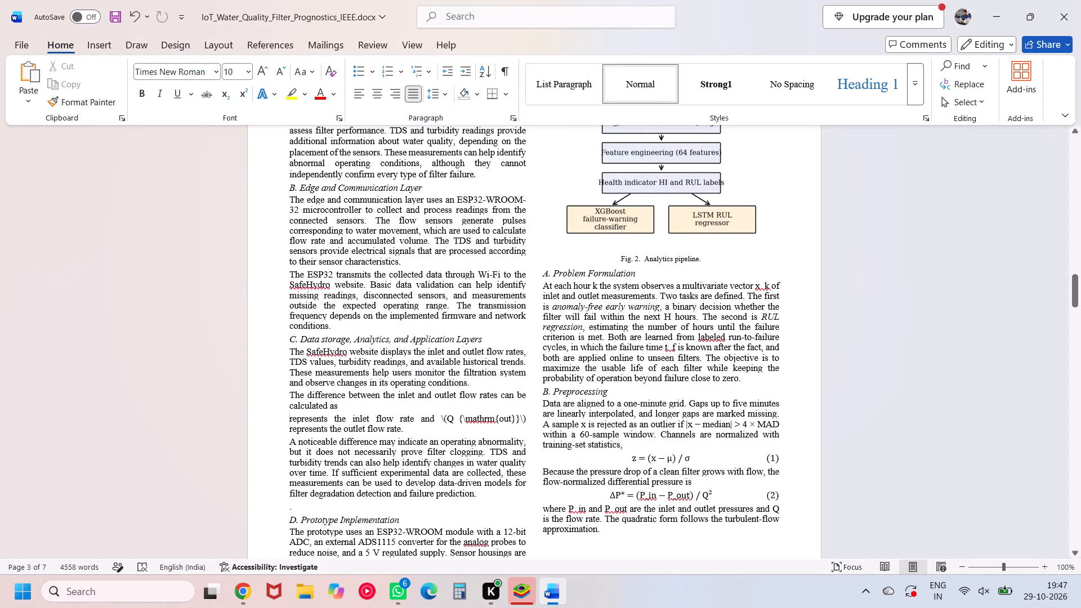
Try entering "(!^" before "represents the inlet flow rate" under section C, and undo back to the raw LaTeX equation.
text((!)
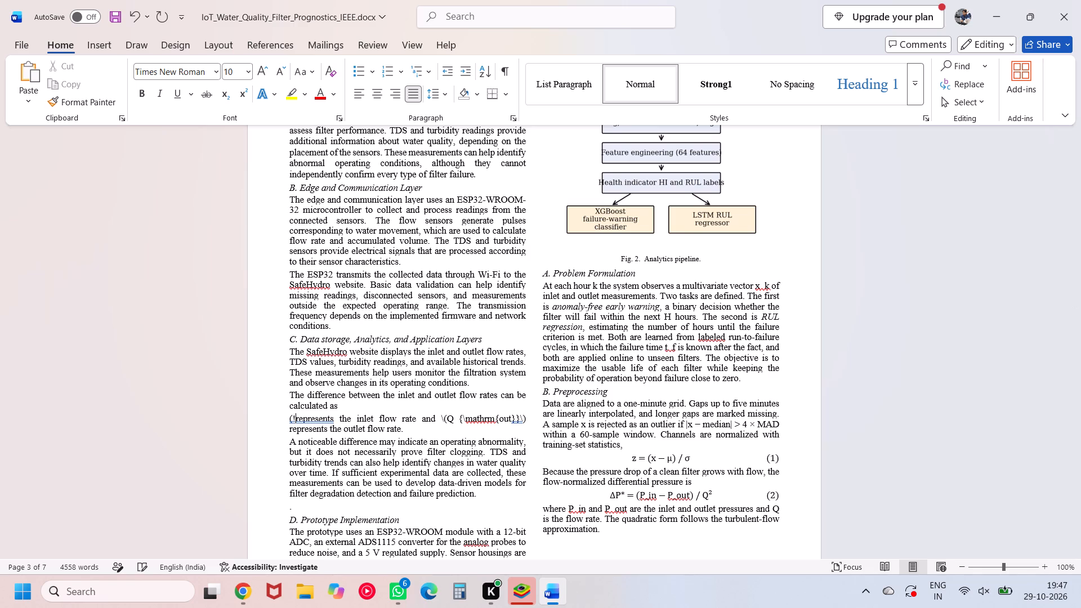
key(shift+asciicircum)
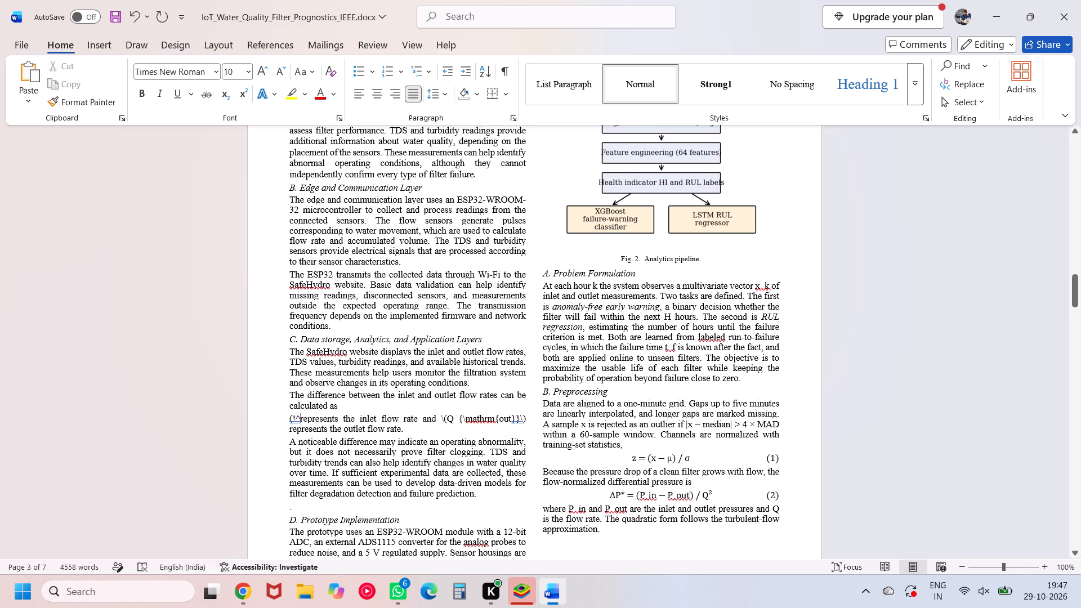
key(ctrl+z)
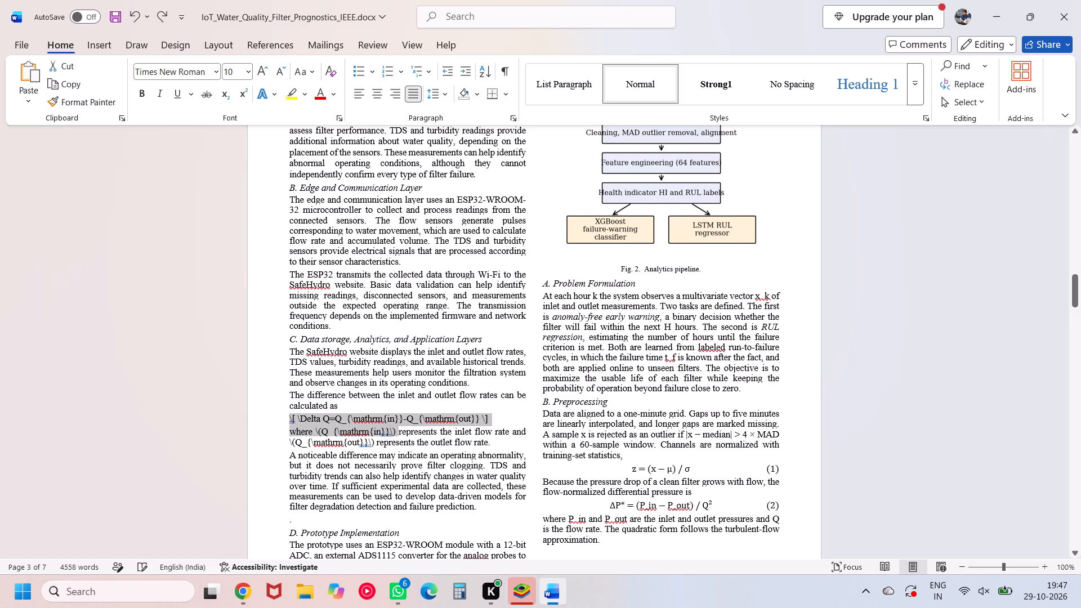
Delete the selected raw LaTeX ΔQ equation and the start of its "where" clause through Q_in under section C.
key(BackSpace)
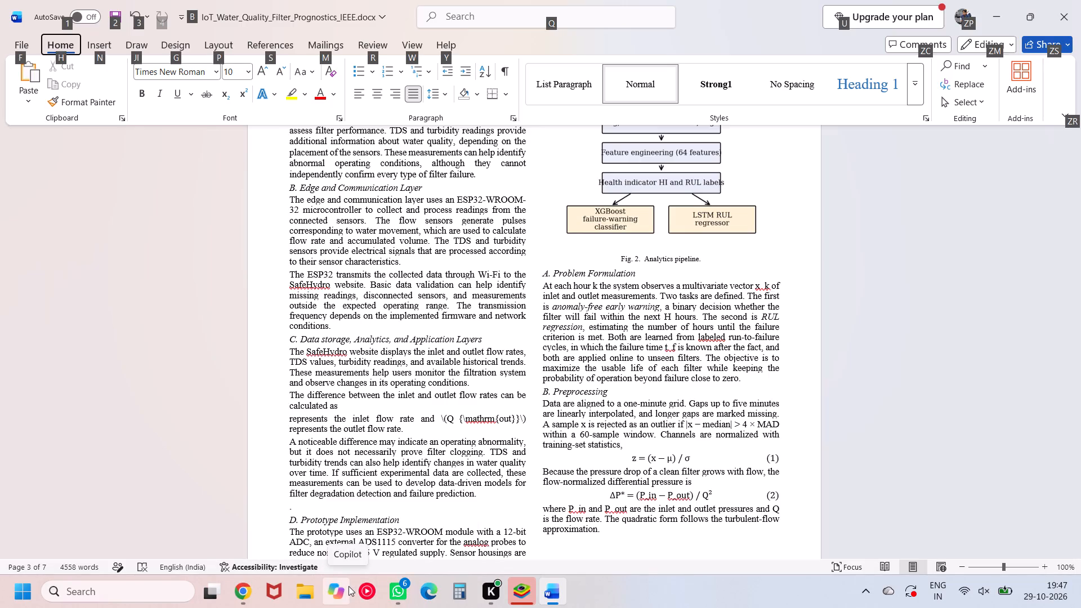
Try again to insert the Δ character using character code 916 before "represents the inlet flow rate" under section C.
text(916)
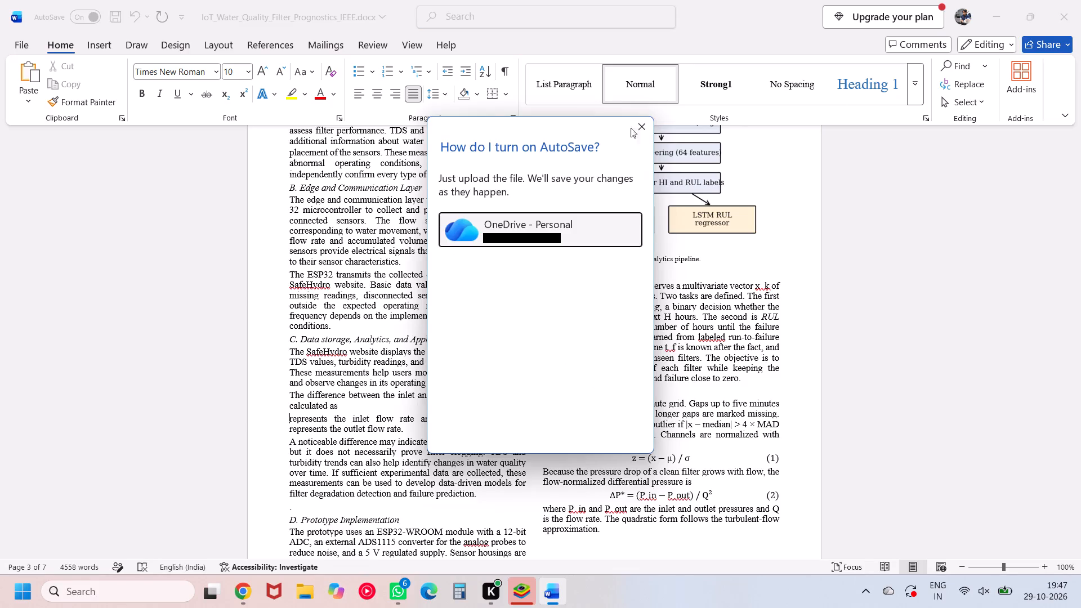
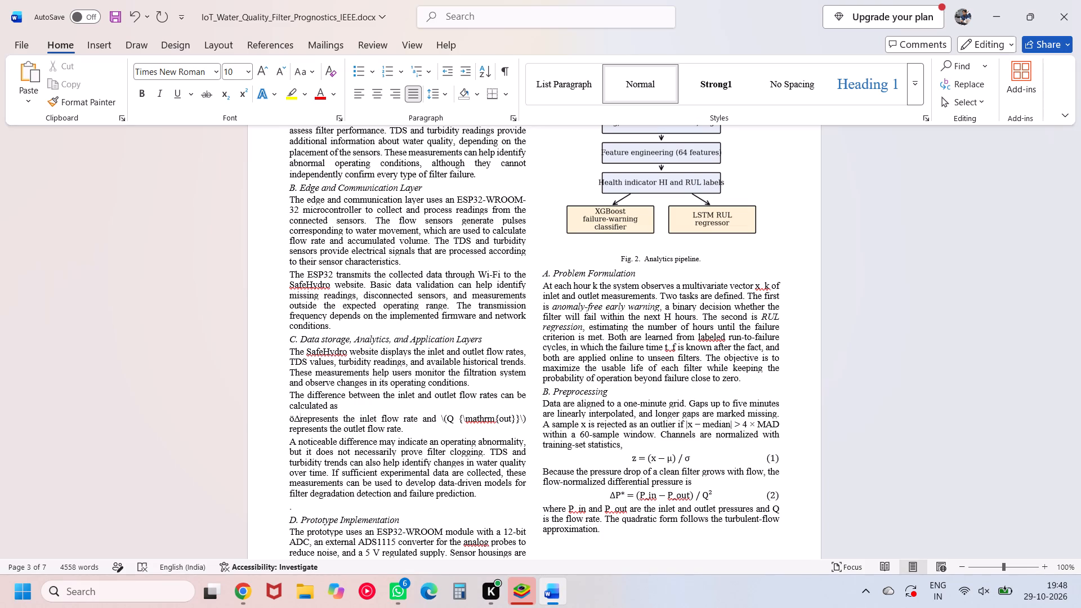
Undo the last character-code insertion of "öΔ" before "represents the inlet flow rate" under section C.
key(ctrl+z)
key(ctrl+z)
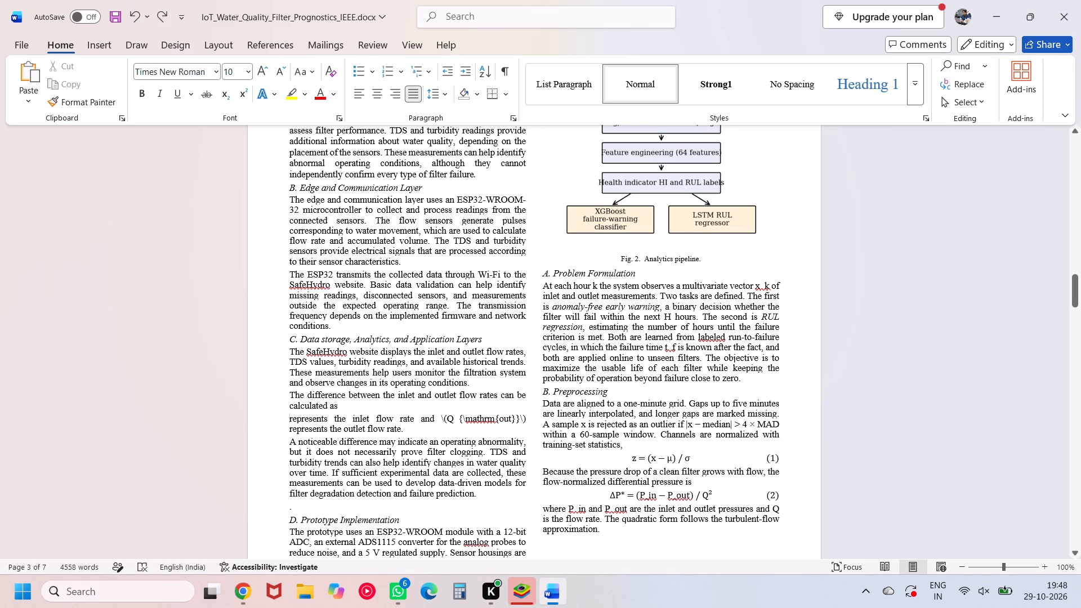
Insert Δ using character code 916 before "represents the inlet flow rate" under section C, deleting the stray "ö" in front of it.
key(alt+9)
key(alt+1)
key(alt+6)
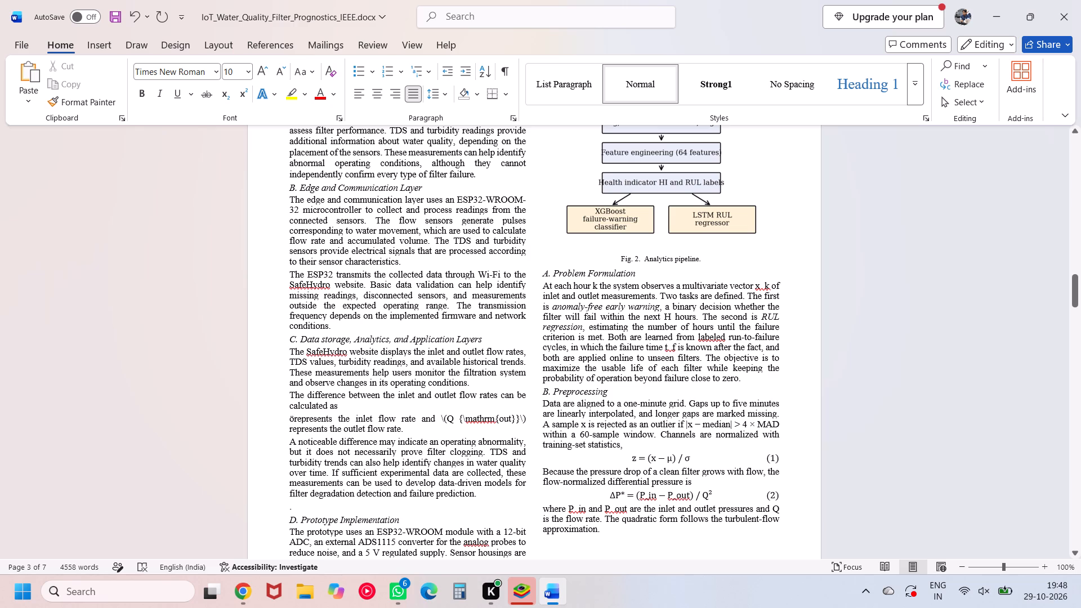
key(space)
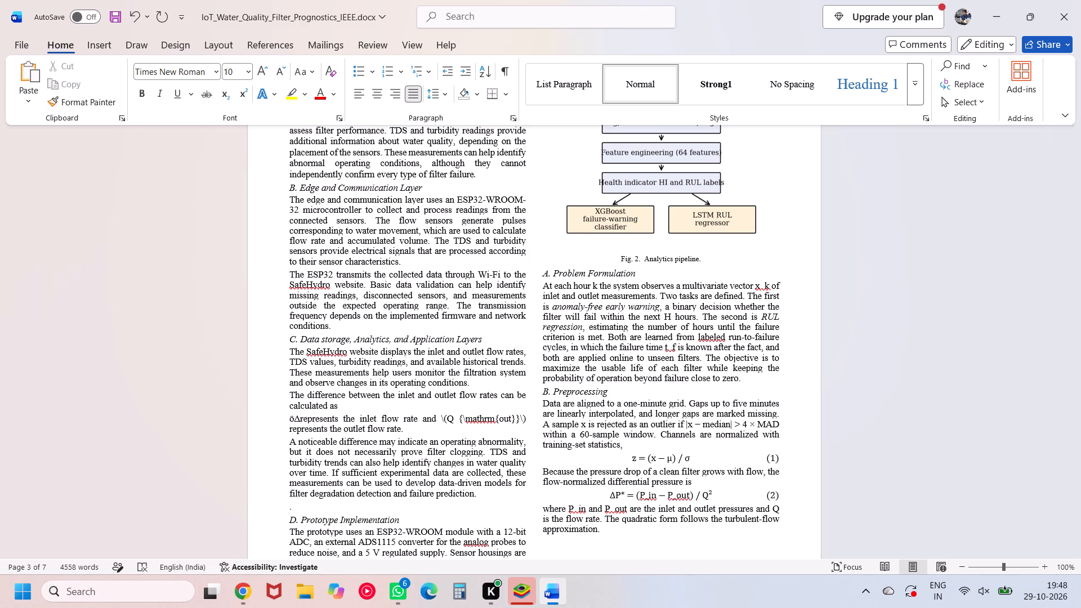
key(Left)
key(BackSpace)
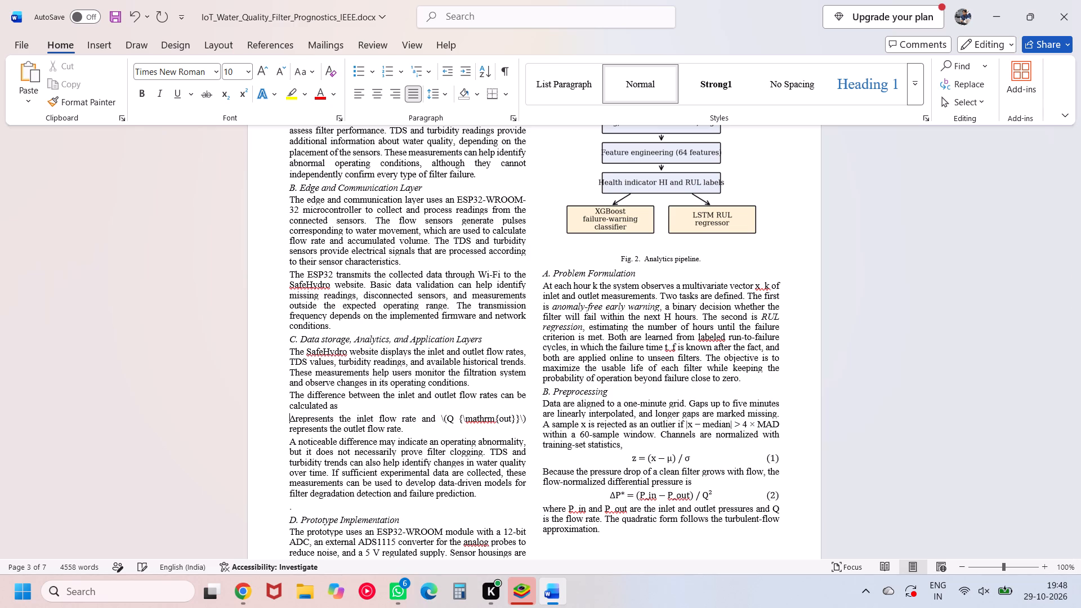
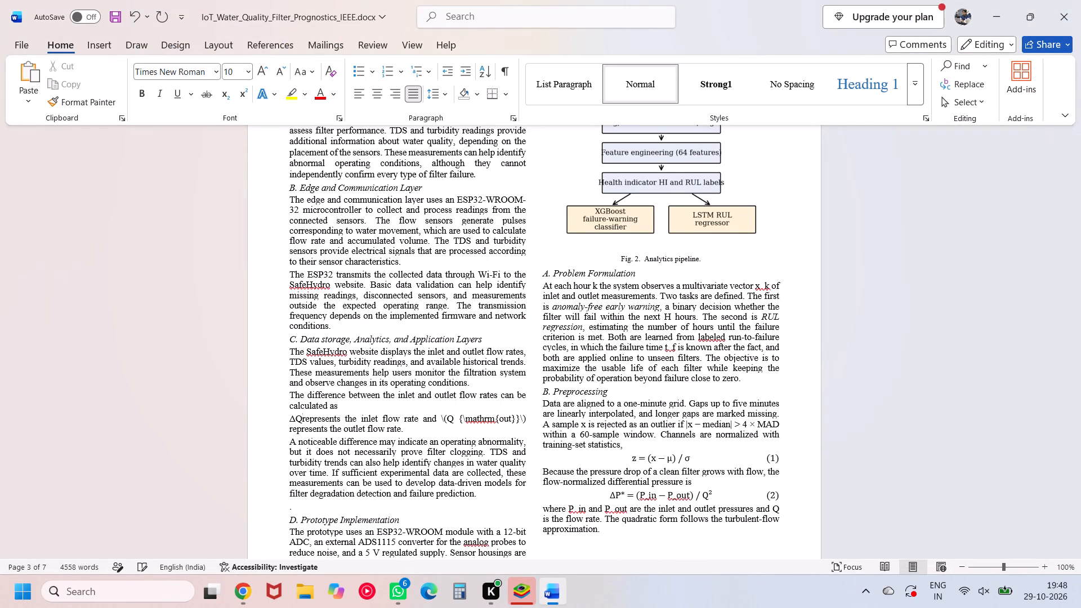
Extend the equation after ΔQ under section C with "= Q", leaving one space before "represents the inlet flow rate".
key(space)
text(=)
key(space)
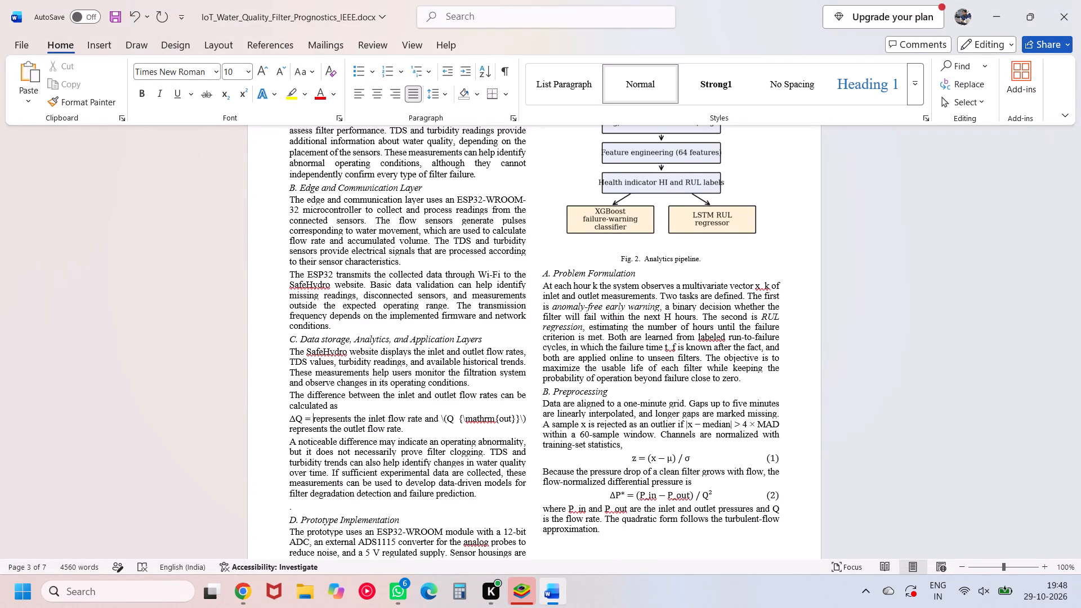
key(shift+q)
text(in)
key(BackSpace)
key(BackSpace)
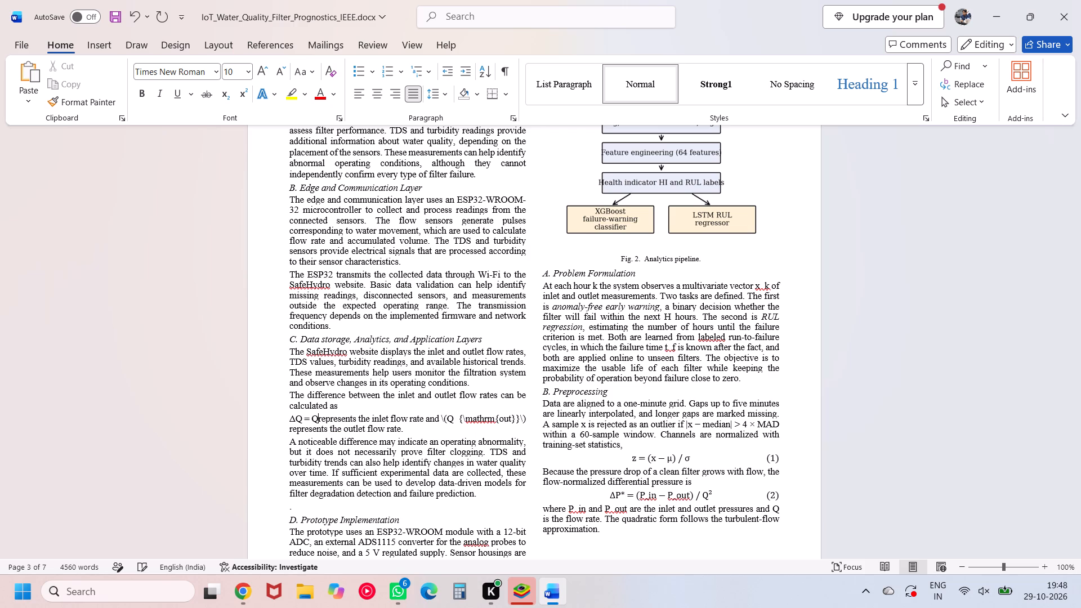
key(space)
key(space)
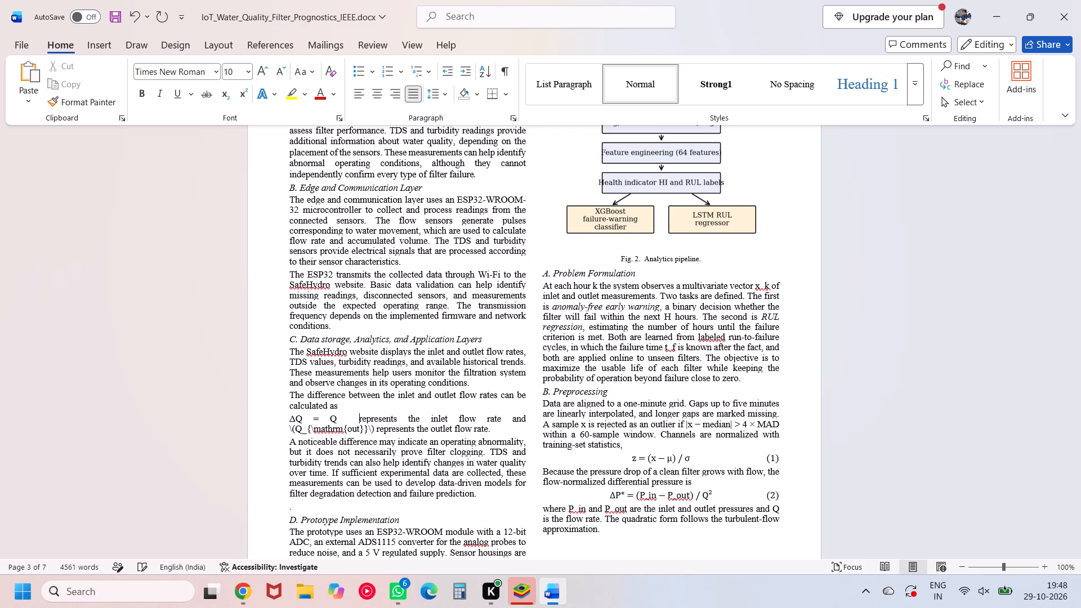
key(BackSpace)
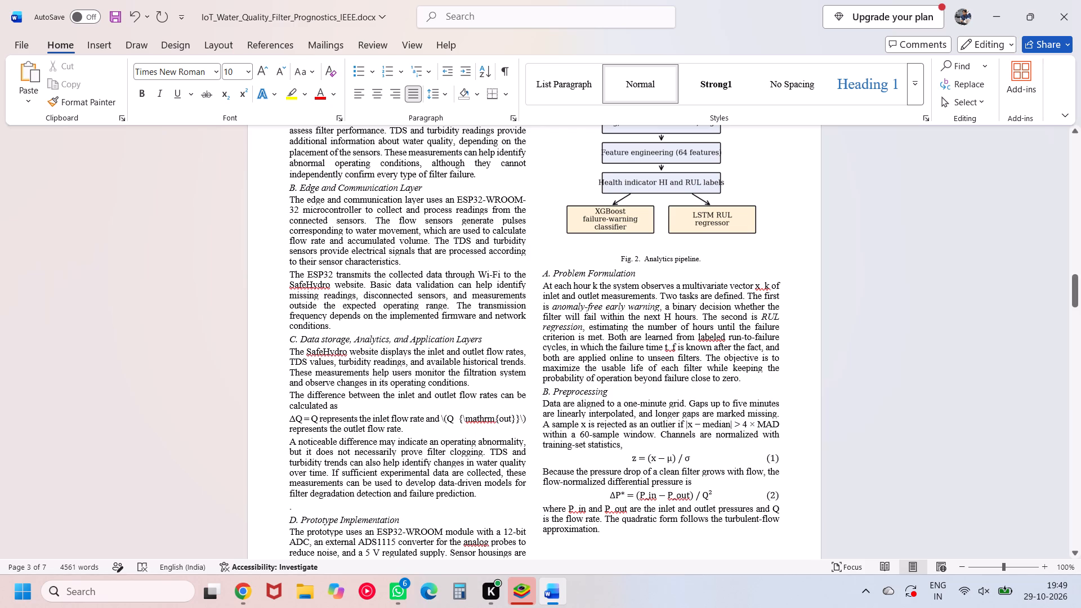
Delete the leftover text after "ΔQ = Q", from "represents the inlet flow rate and" through "represents the outlet flow rate".
drag(320, 418, 400, 433)
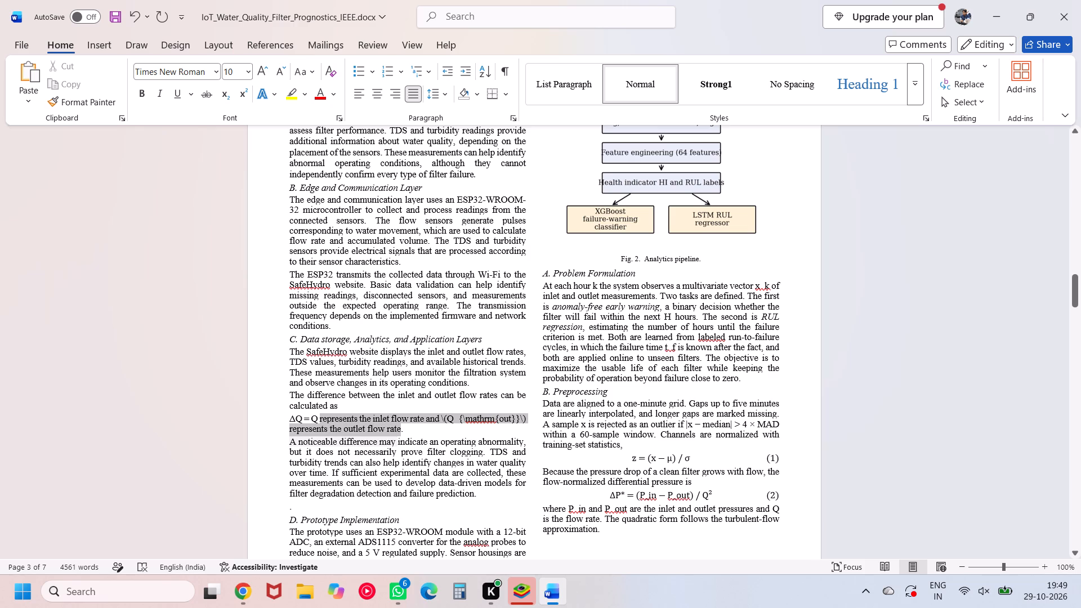
drag(400, 433, 403, 428)
key(BackSpace)
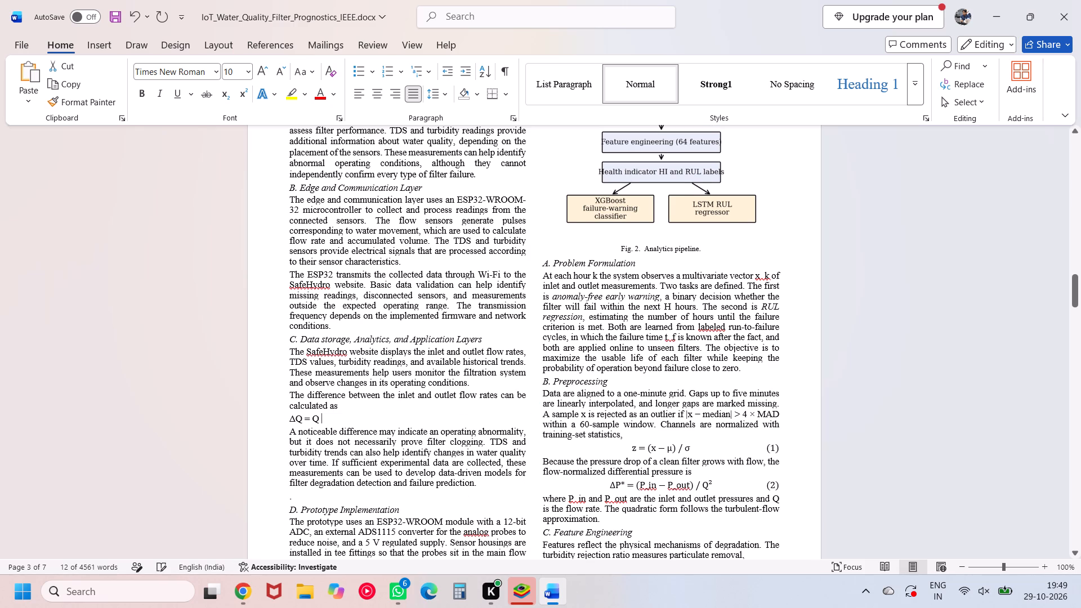
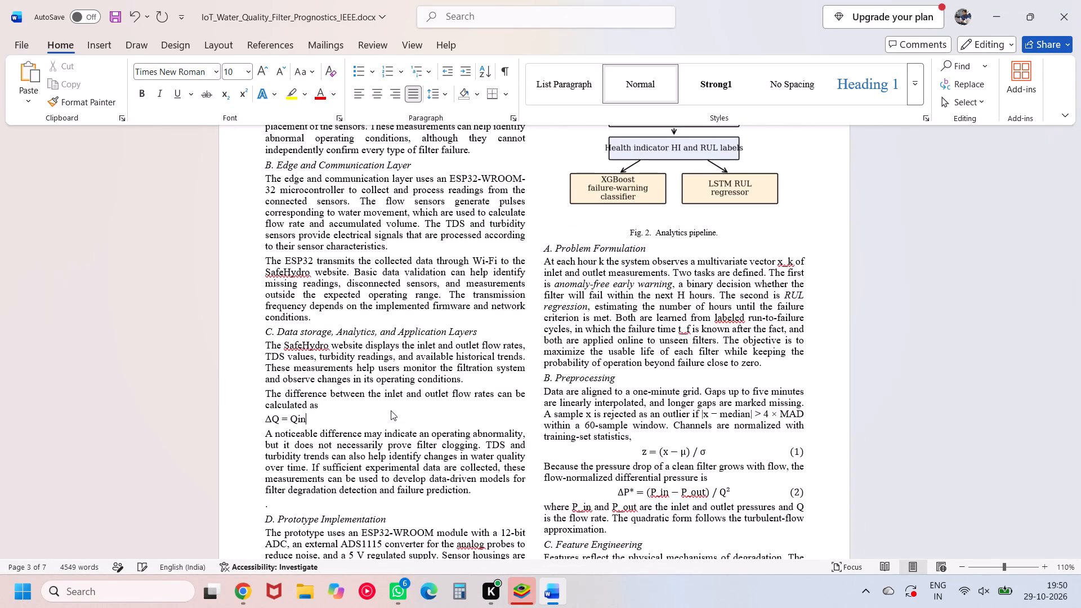
Remove the plain "Qin" after "ΔQ =" under section C and re-enter only "Q".
key(BackSpace)
key(BackSpace)
key(ctrl+equal)
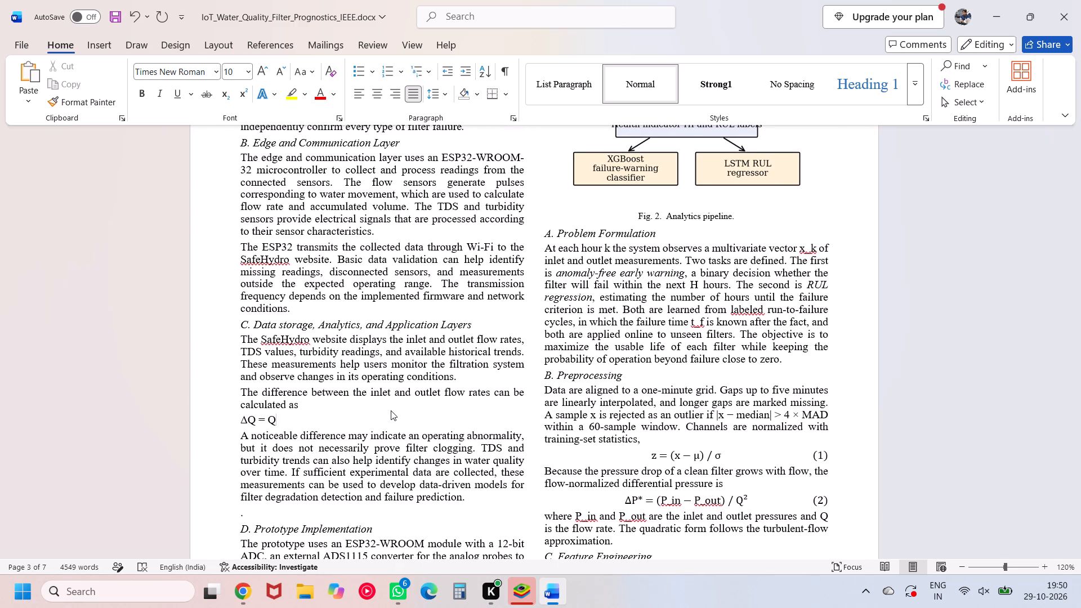
key(ctrl+equal)
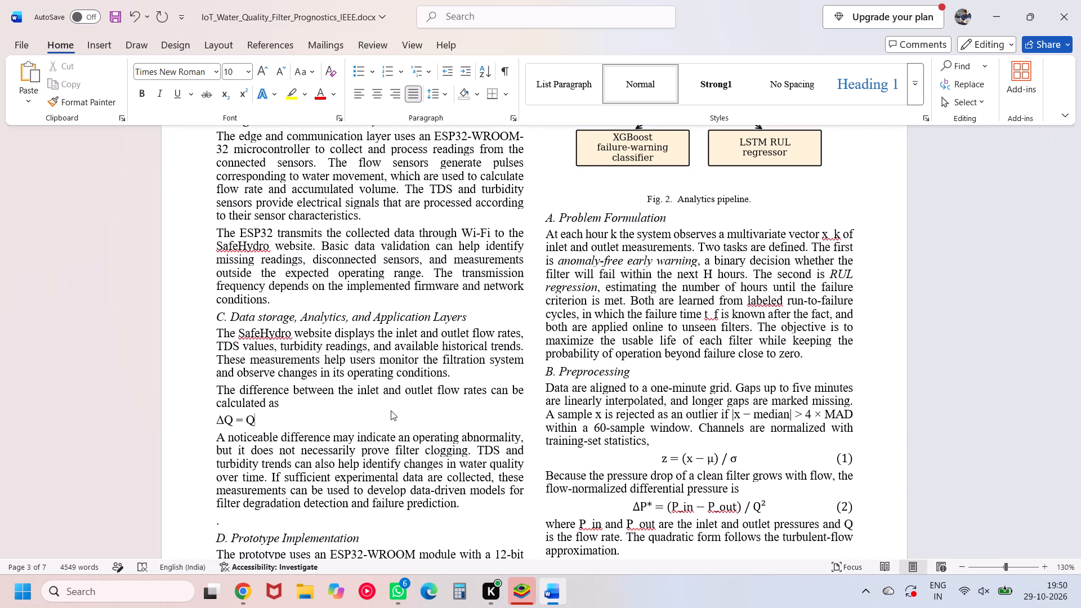
key(ctrl+minus)
key(BackSpace)
key(BackSpace)
key(shift+q)
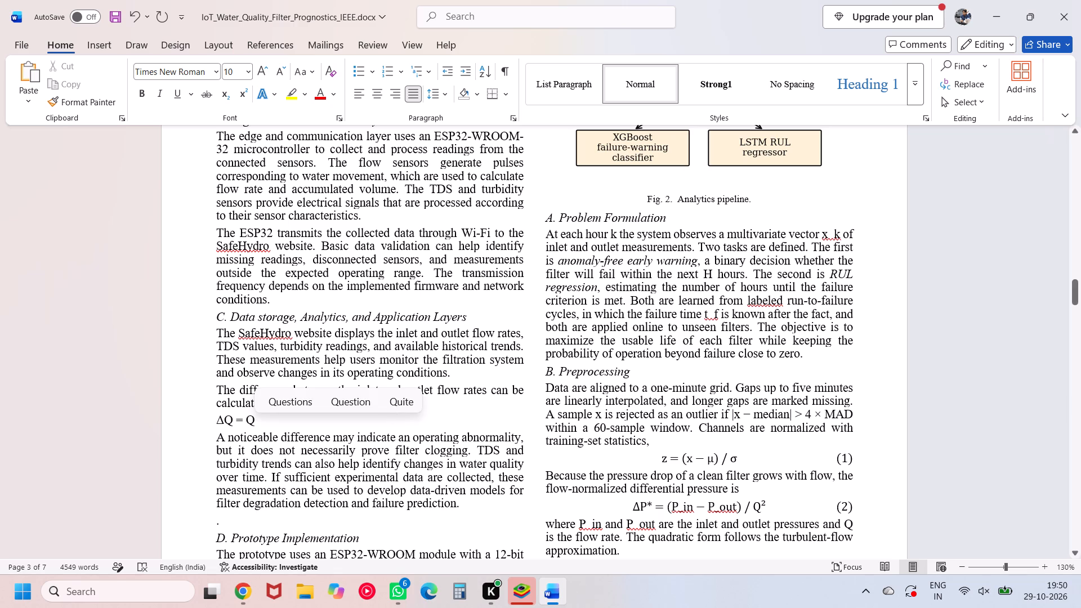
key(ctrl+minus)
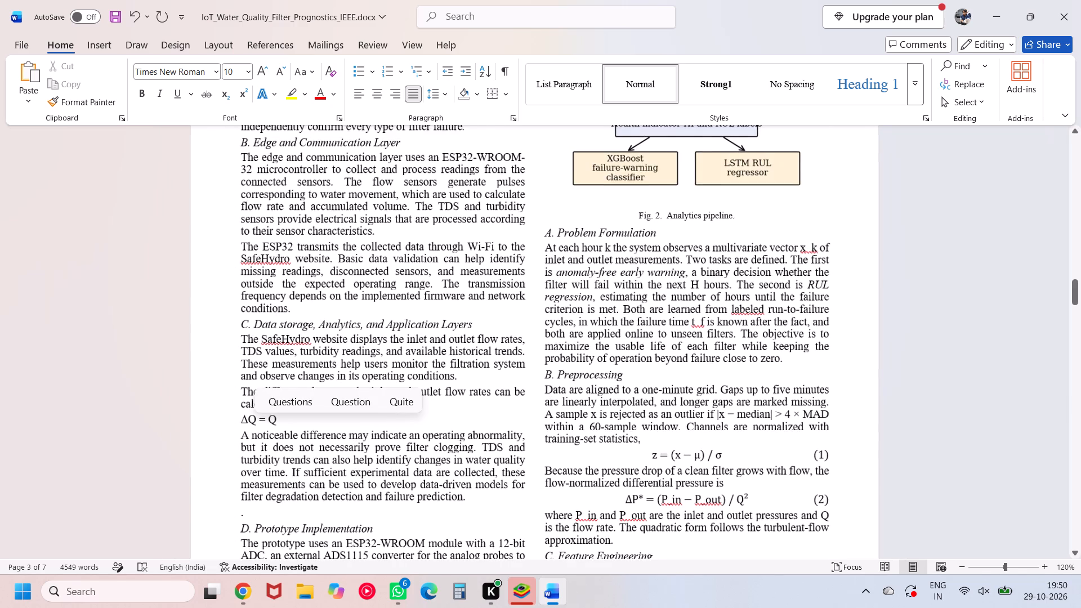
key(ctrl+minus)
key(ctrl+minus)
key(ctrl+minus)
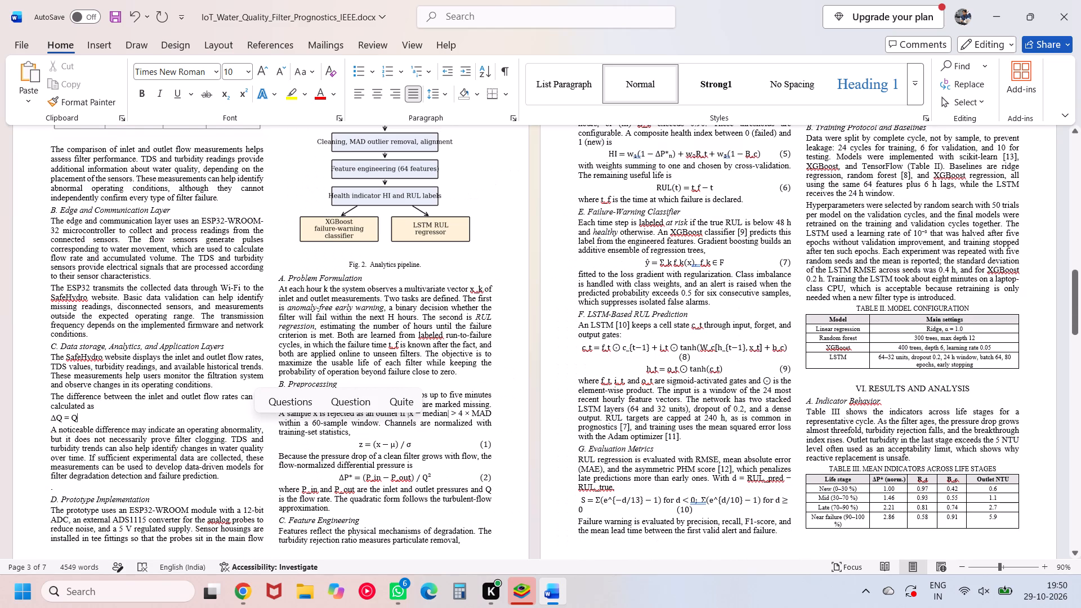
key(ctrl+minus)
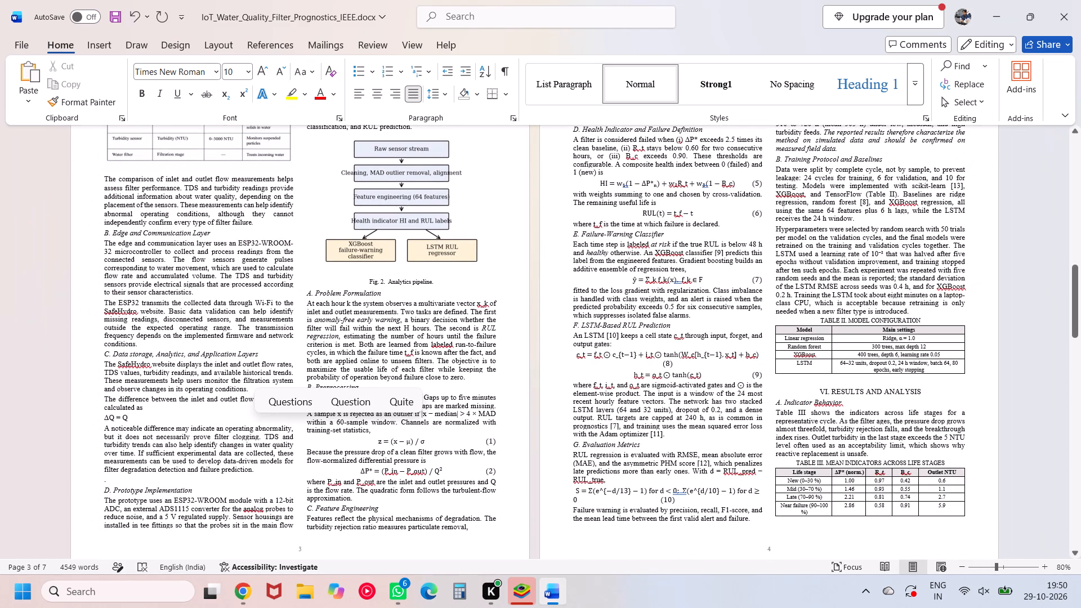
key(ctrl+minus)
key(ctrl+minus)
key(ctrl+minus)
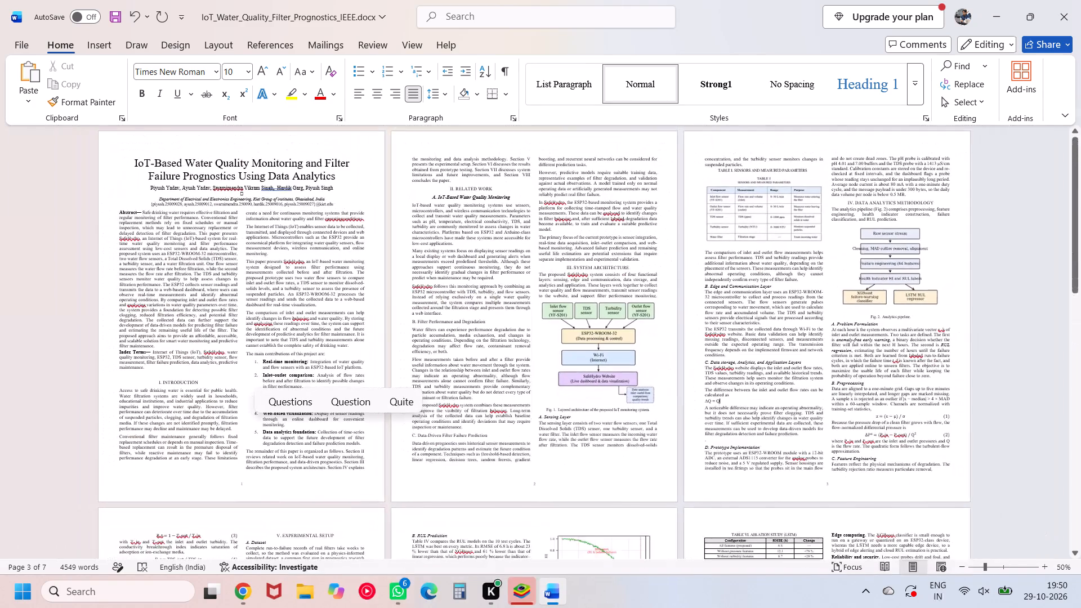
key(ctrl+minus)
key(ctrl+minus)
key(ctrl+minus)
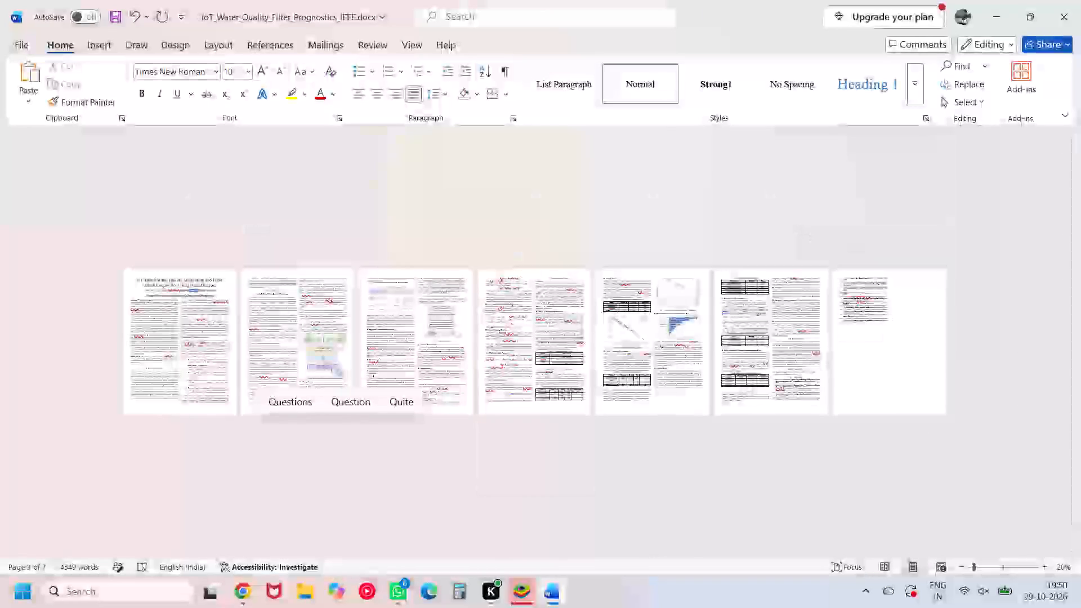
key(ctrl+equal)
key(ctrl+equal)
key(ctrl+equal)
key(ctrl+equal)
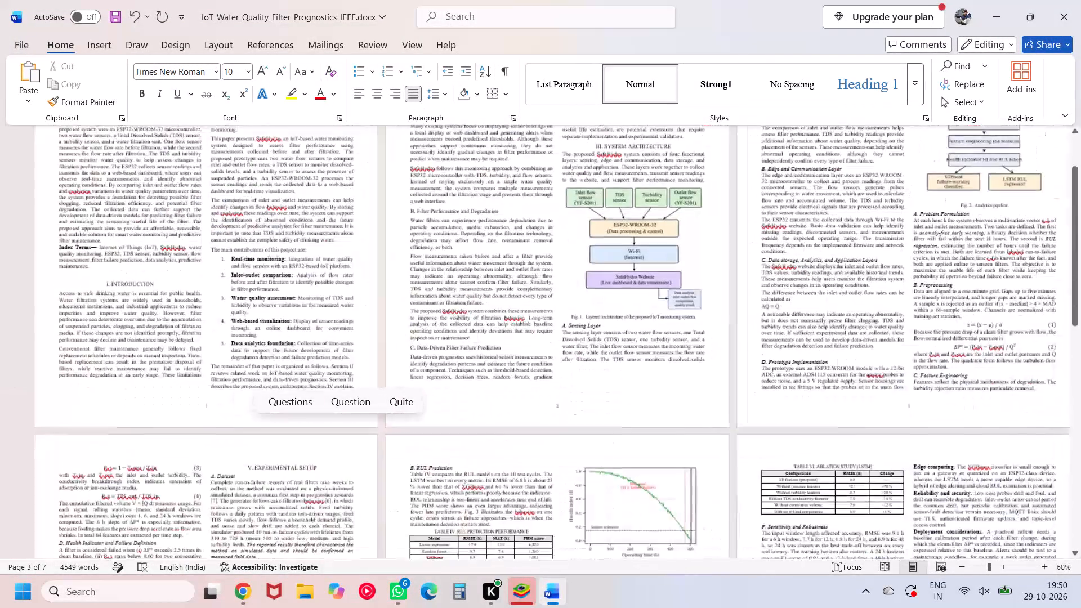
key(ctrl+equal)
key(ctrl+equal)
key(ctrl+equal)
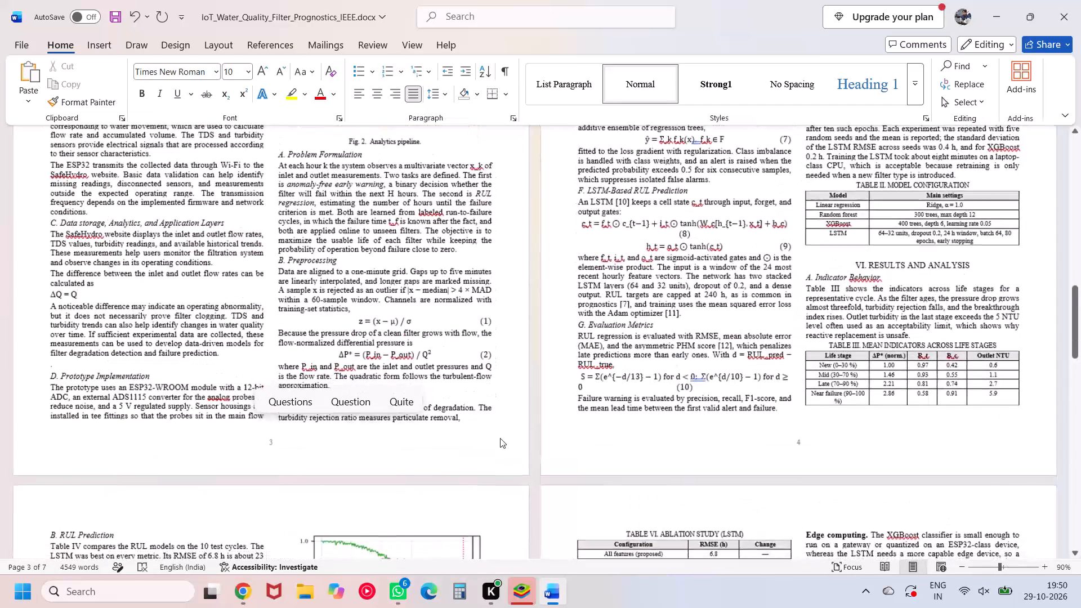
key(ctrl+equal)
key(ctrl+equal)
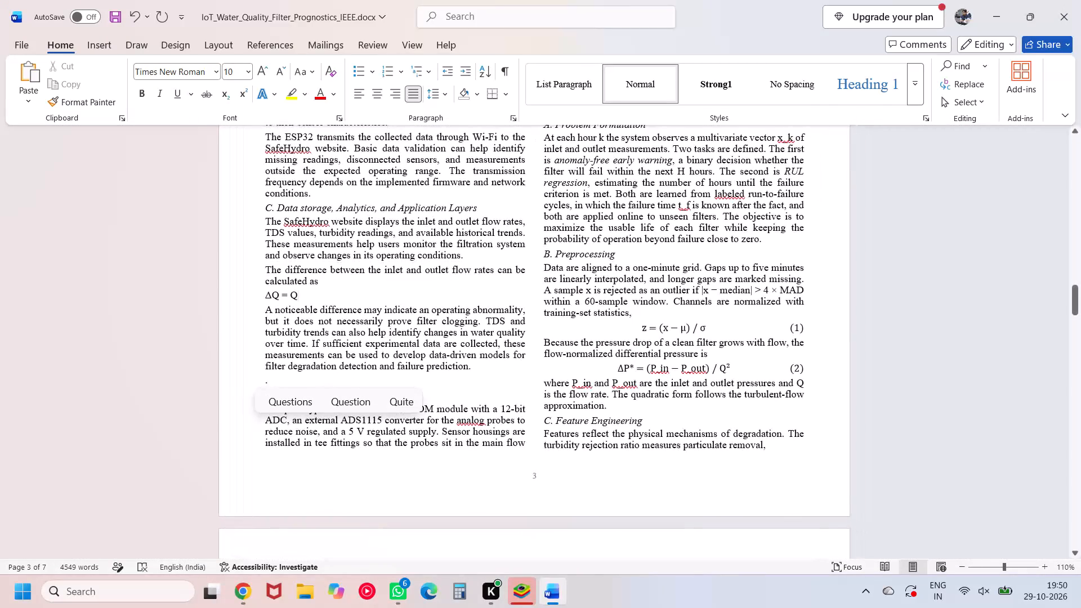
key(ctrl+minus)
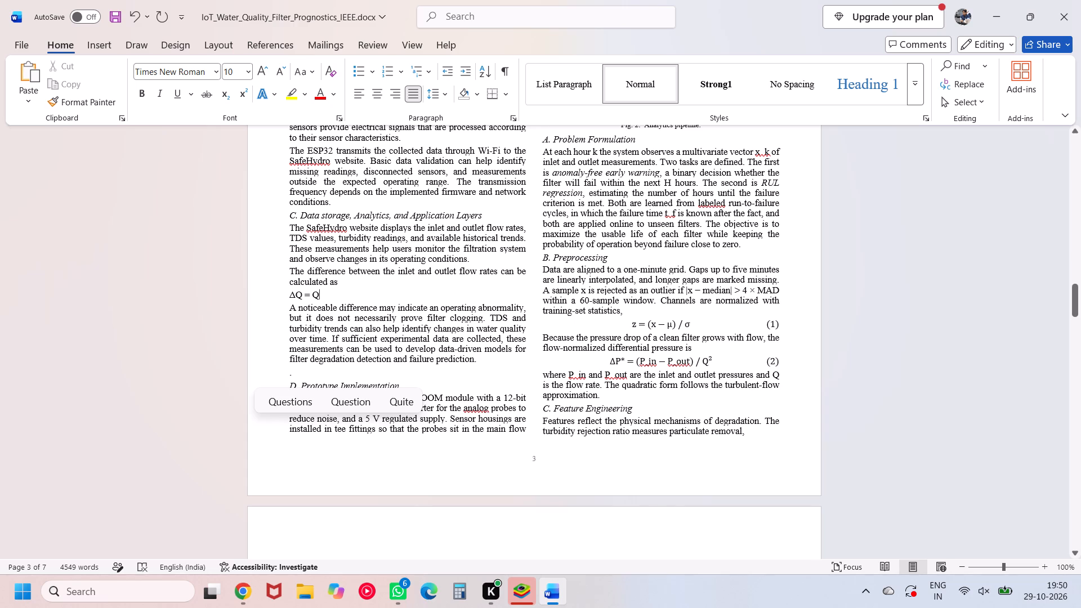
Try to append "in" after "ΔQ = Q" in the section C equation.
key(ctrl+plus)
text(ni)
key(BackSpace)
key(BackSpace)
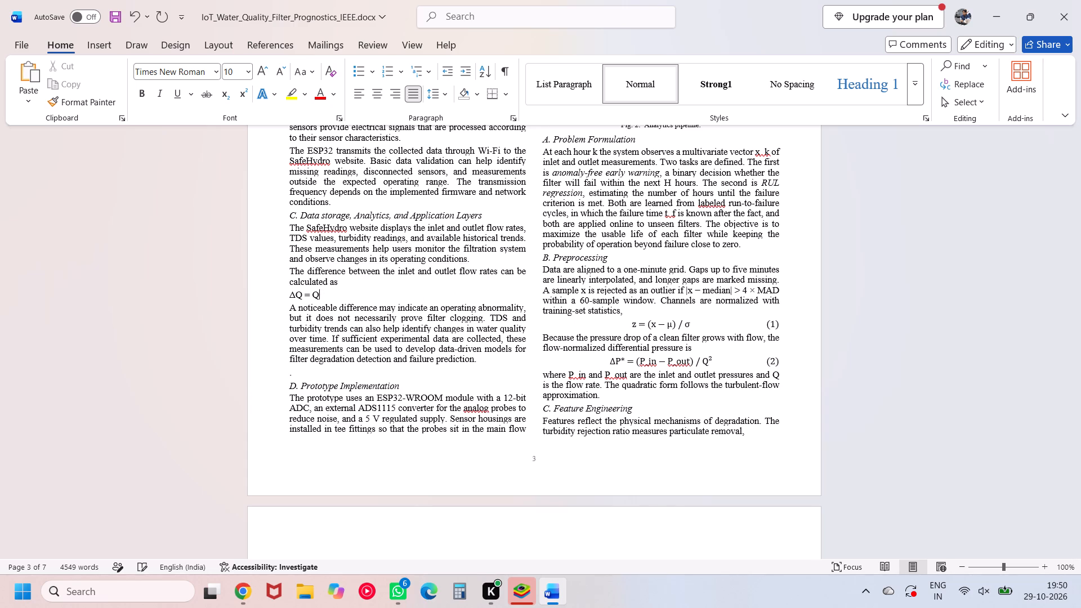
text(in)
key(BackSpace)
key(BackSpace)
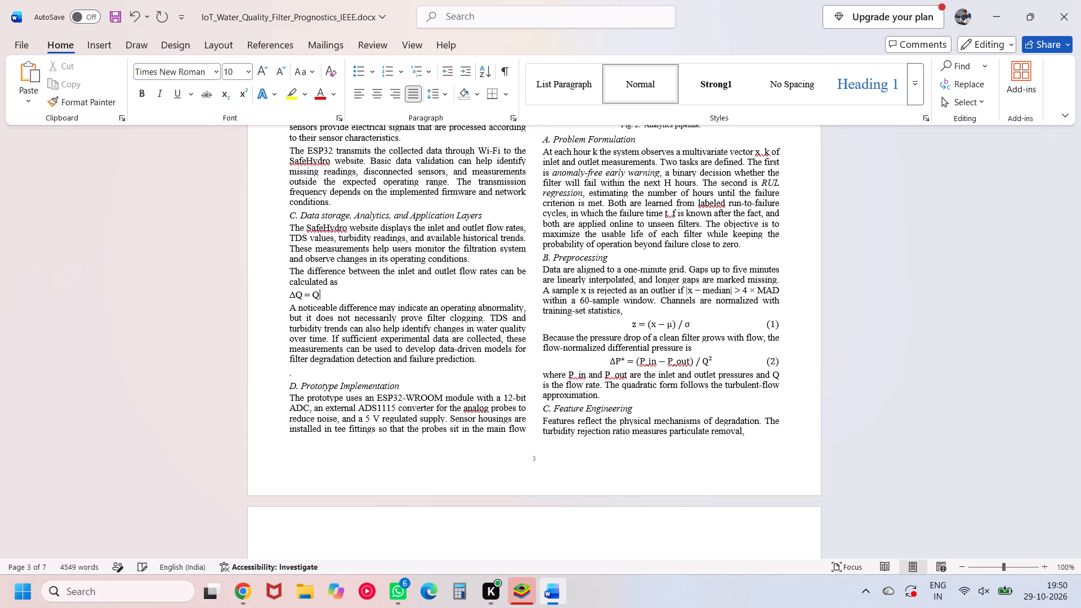
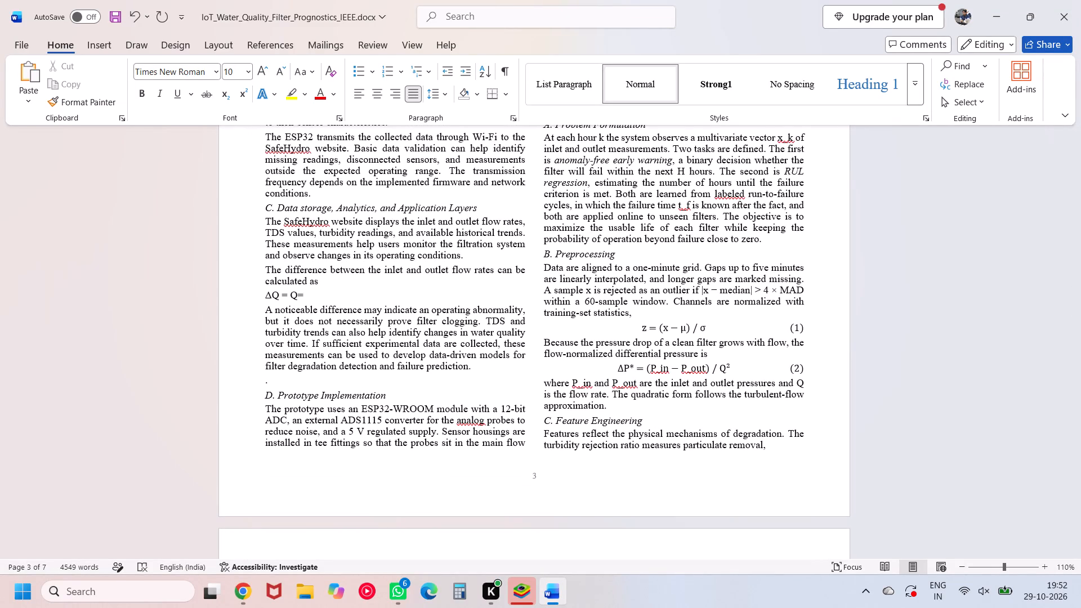
Delete the stray equals sign after "ΔQ = Q" in the section C equation.
key(BackSpace)
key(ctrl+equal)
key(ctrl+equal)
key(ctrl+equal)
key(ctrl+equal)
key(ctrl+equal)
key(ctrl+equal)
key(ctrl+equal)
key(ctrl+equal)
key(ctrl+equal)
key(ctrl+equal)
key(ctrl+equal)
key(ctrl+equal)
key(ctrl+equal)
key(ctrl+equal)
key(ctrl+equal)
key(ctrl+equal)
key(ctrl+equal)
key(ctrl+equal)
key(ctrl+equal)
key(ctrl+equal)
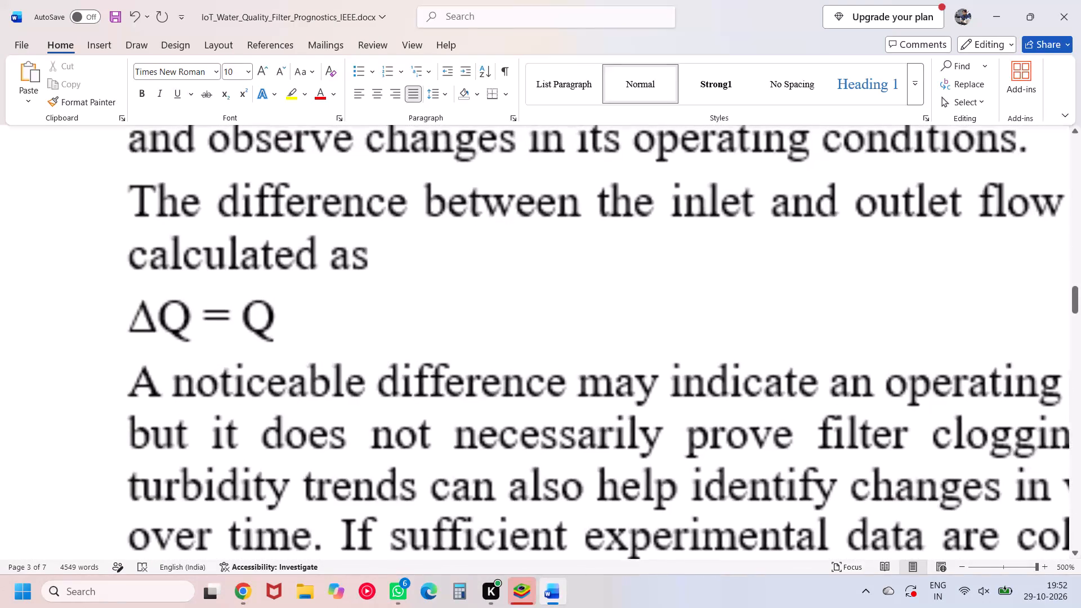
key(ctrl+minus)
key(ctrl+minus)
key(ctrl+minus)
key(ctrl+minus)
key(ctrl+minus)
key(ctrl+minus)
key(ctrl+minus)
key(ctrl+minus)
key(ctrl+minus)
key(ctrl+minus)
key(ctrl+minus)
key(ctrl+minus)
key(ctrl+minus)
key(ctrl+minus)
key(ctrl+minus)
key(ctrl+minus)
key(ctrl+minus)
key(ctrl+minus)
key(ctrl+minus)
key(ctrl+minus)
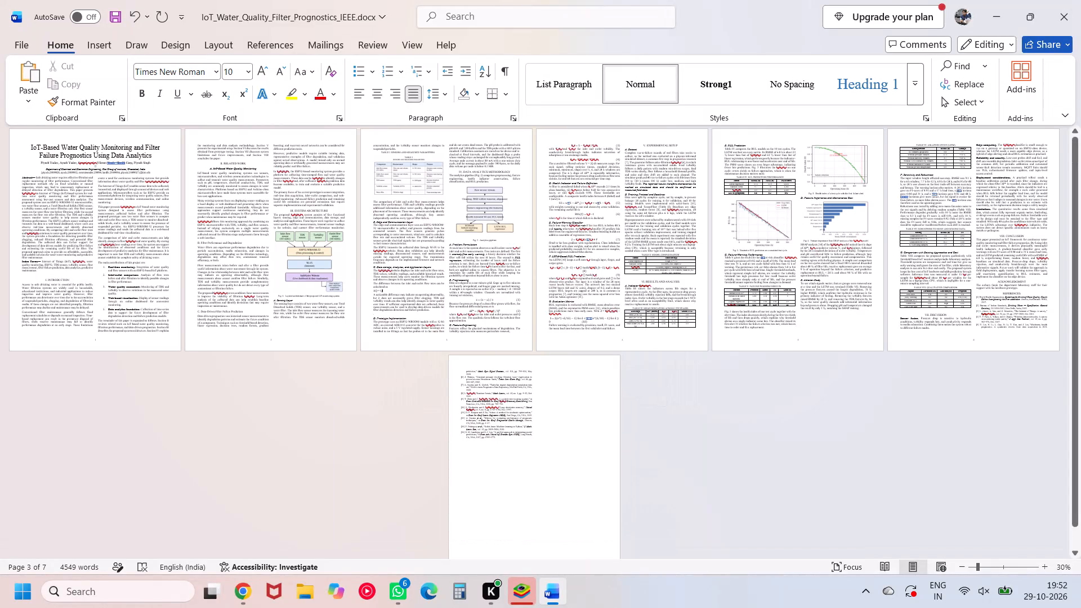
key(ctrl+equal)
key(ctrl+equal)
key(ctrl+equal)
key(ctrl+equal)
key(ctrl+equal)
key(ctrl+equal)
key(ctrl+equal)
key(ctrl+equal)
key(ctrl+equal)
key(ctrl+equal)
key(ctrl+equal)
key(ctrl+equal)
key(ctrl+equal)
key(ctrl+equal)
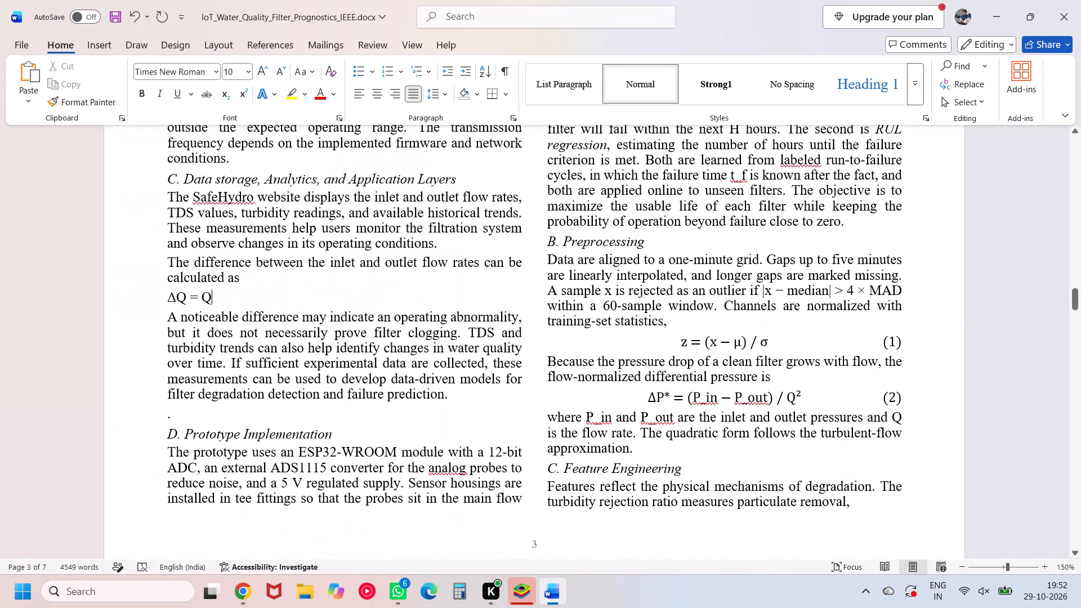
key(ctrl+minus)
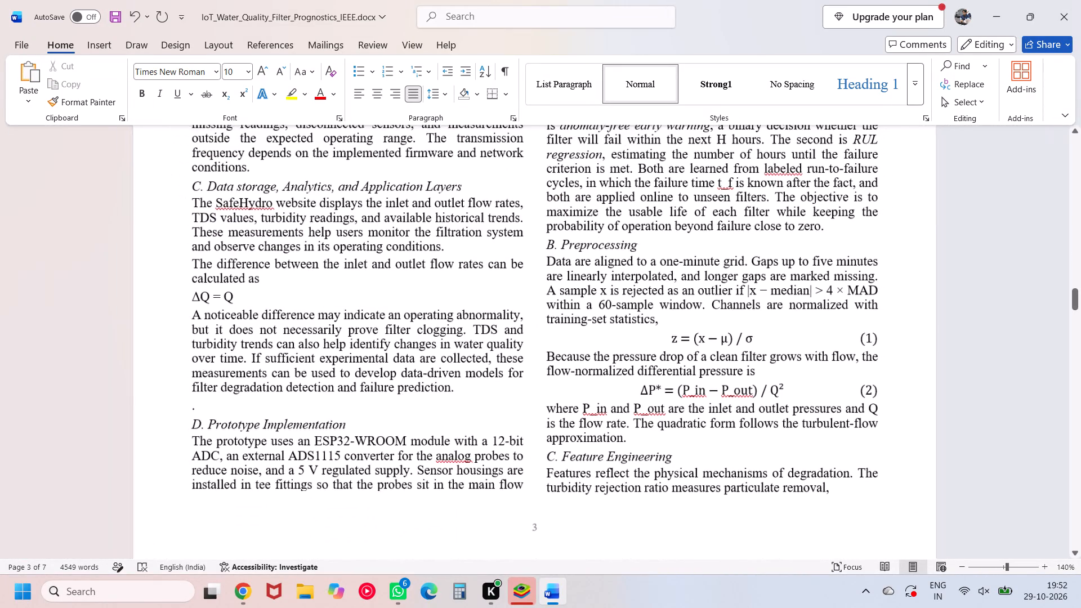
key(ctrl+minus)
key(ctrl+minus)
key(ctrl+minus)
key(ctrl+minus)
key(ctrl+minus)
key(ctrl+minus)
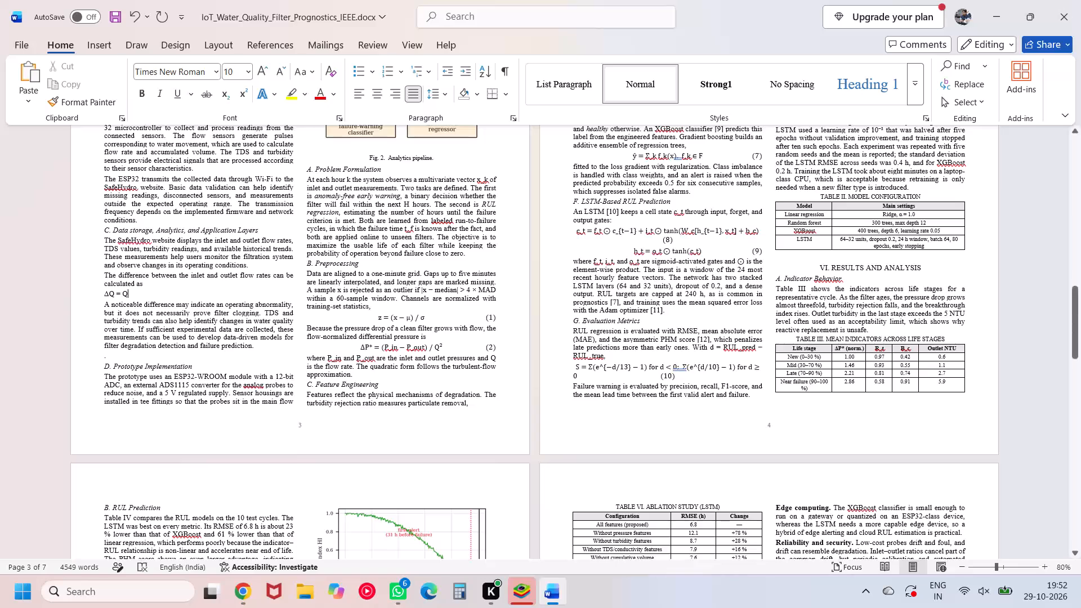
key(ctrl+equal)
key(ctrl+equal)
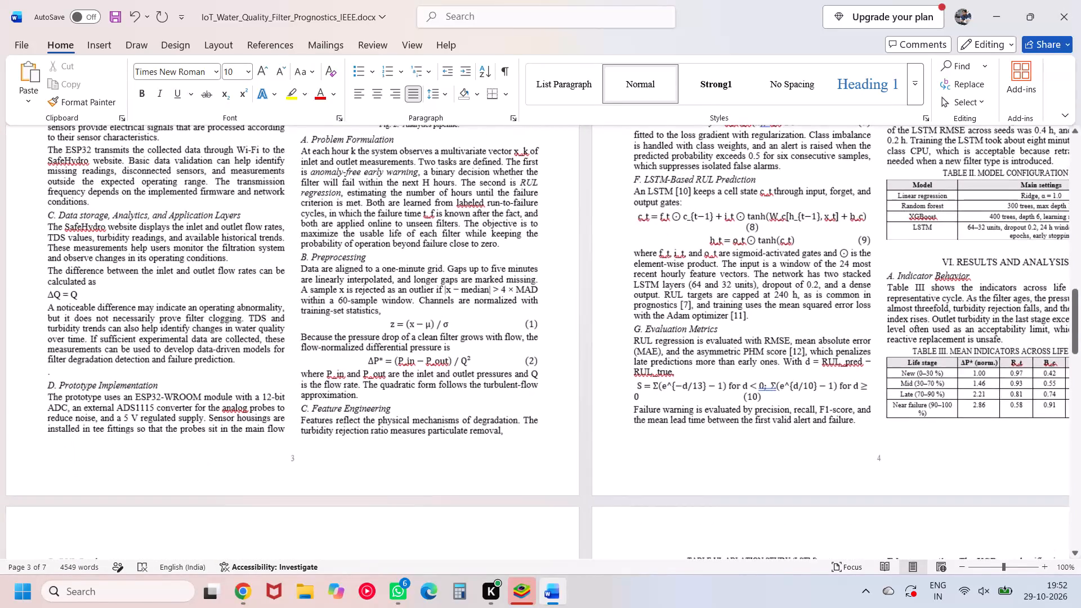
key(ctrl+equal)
Complete the section C equation as plain text so that it reads "ΔQ = Qin - Qout".
text(in)
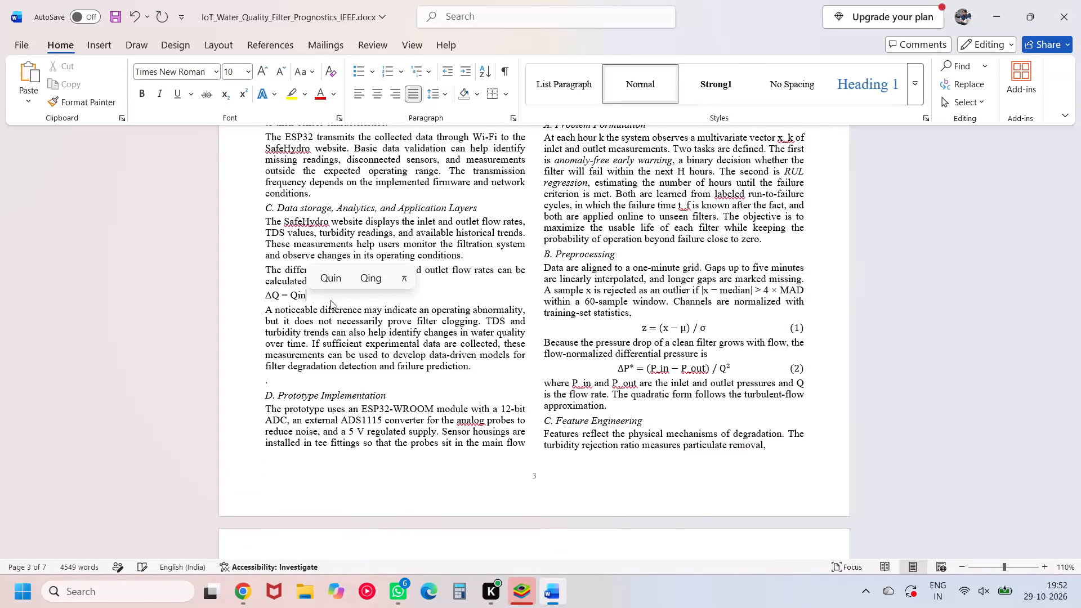
key(space)
text(-)
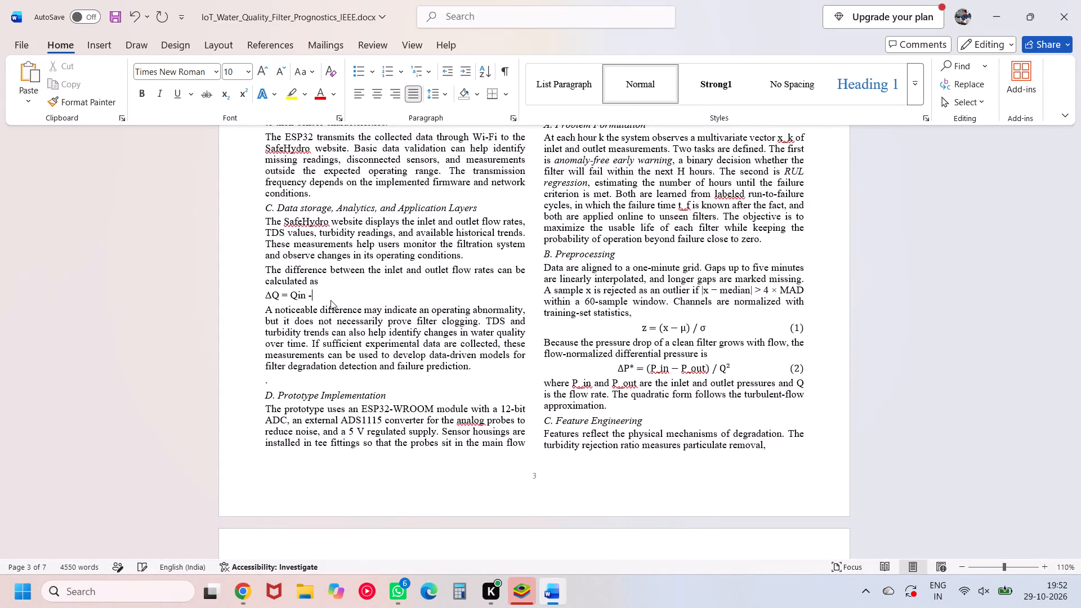
key(BackSpace)
key(minus)
key(space)
key(shift+q)
text(otu)
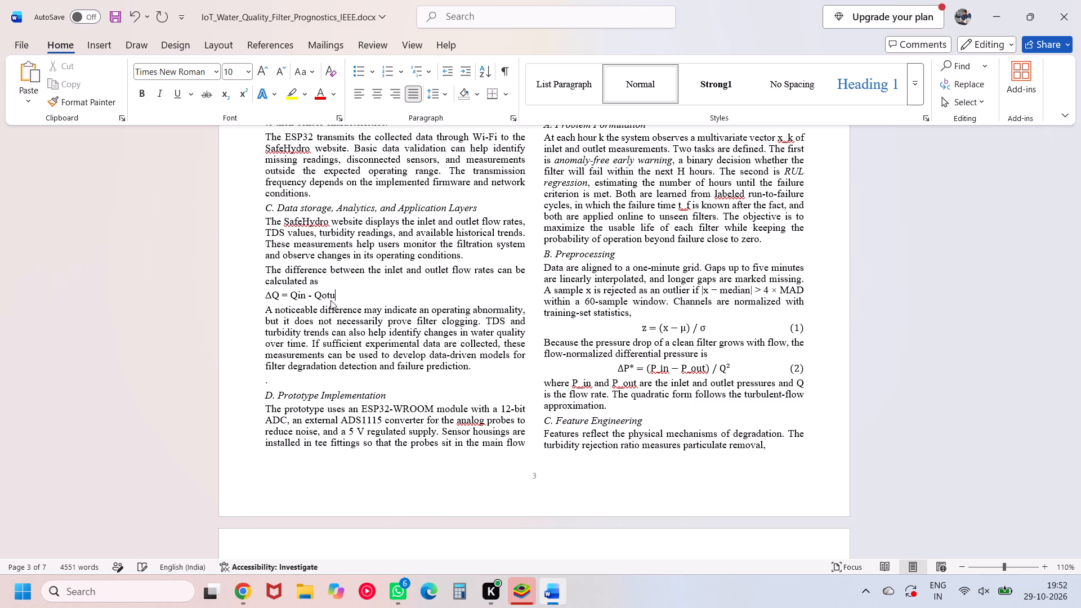
key(BackSpace)
key(BackSpace)
text(ut)
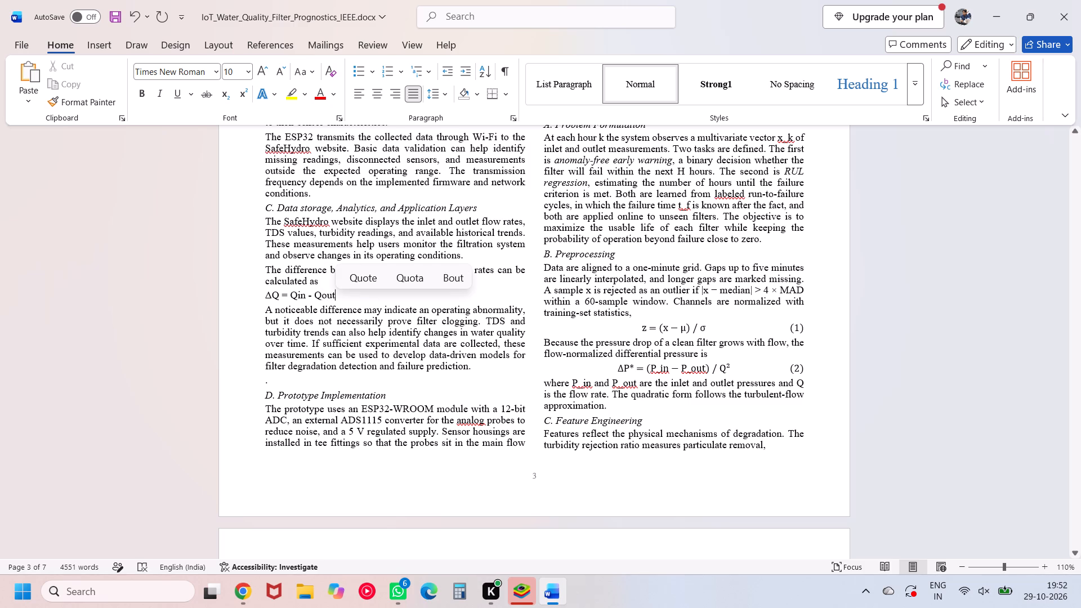
Centre the "ΔQ = Qin - Qout" equation line in its column under section C.
click(259, 293)
drag(264, 294, 335, 294)
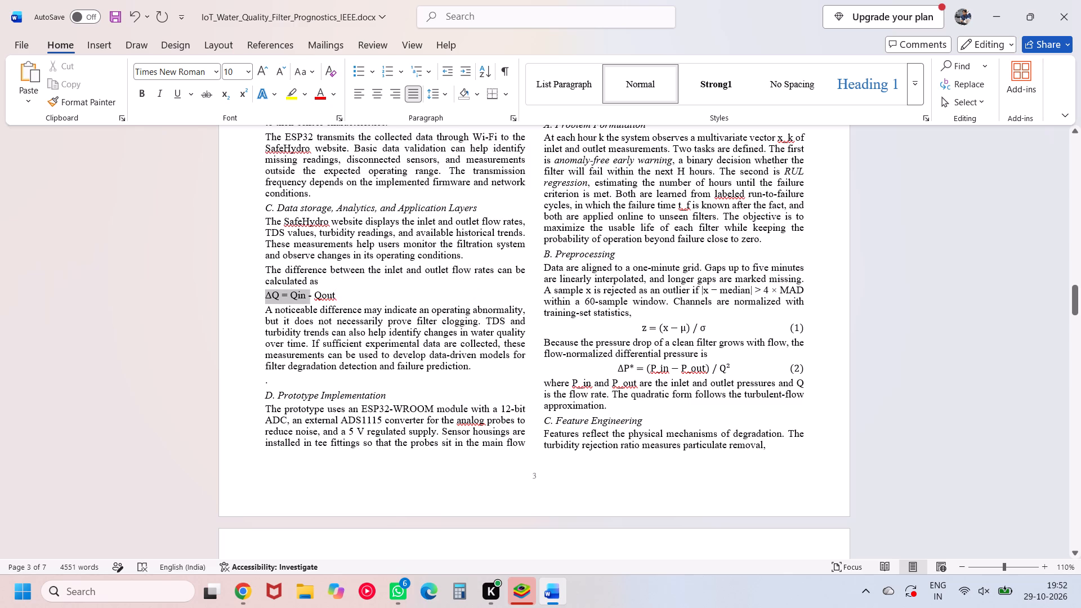
drag(335, 294, 344, 296)
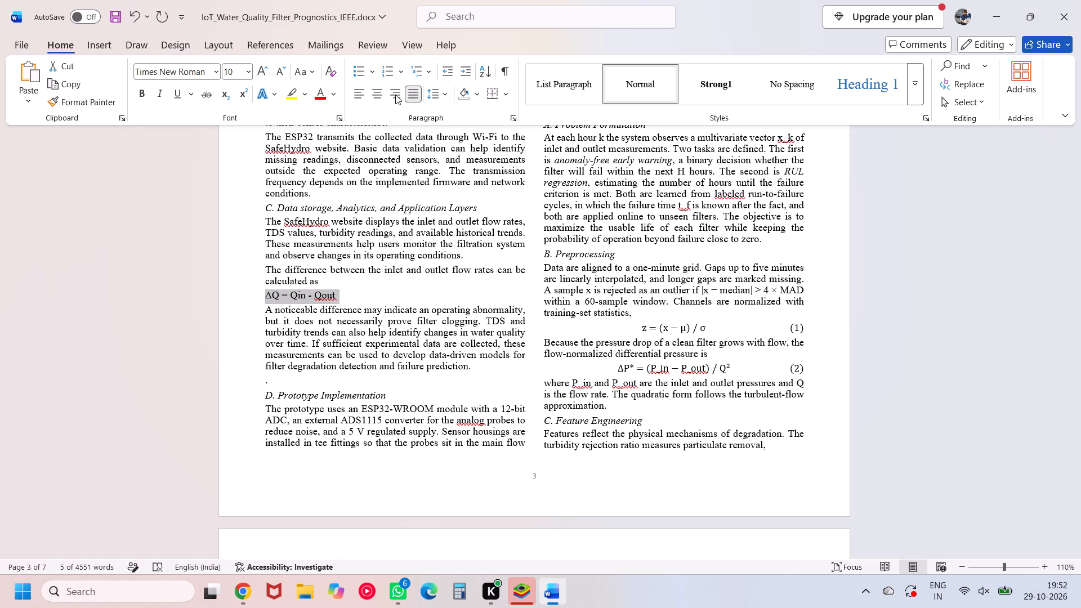
click(378, 94)
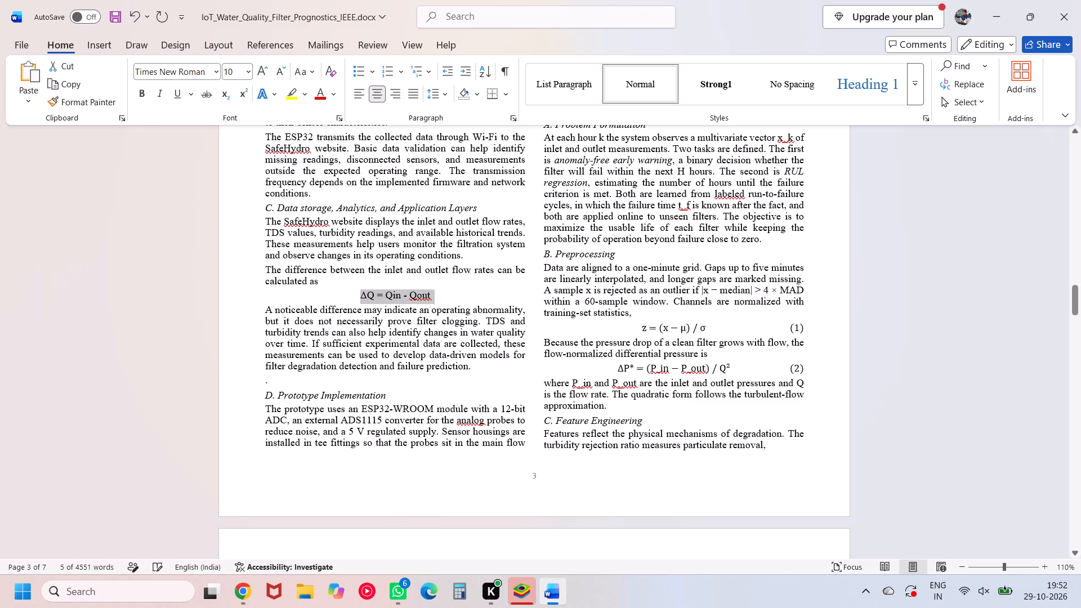
click(463, 283)
click(445, 298)
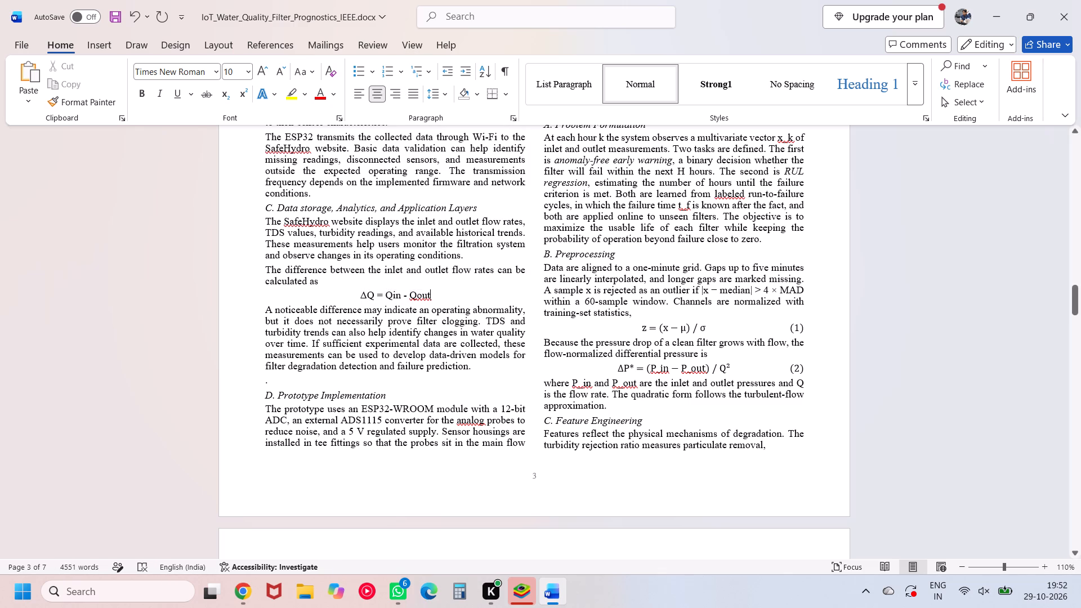
click(418, 297)
click(463, 296)
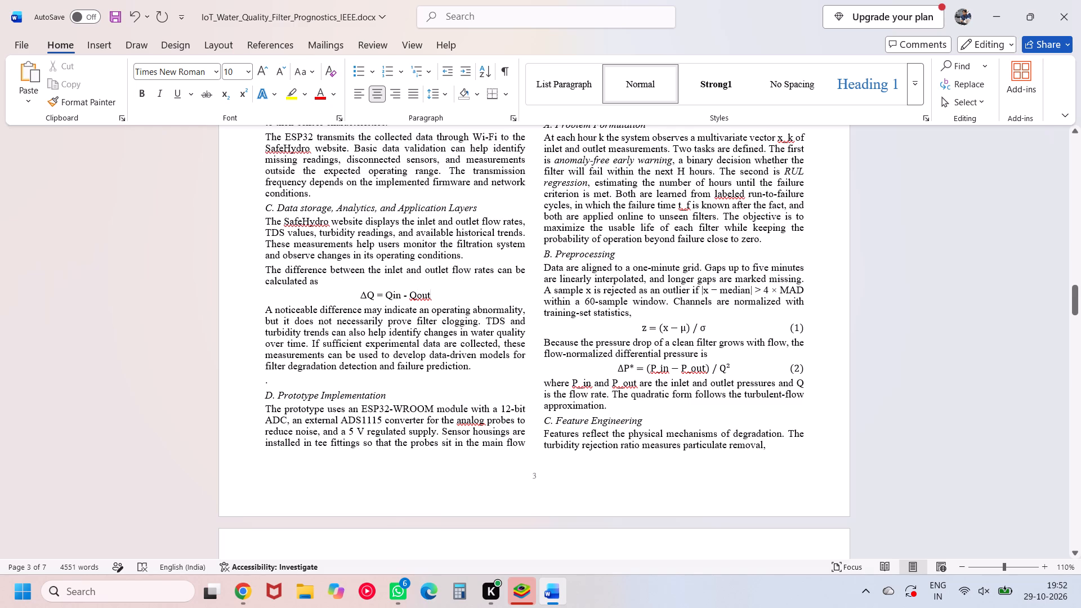
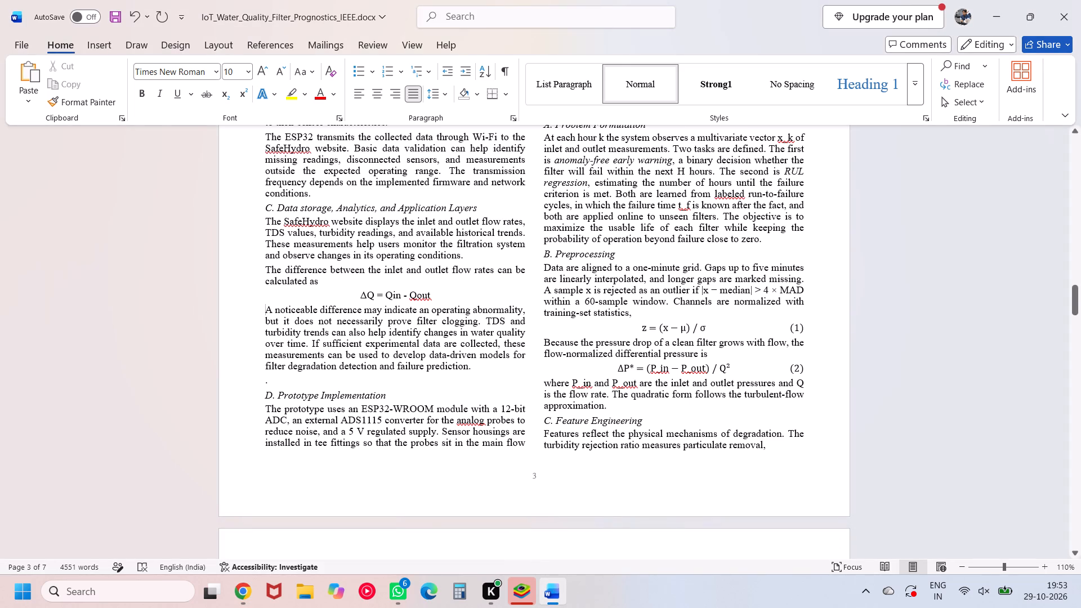
Paste the copied "where … represents the inlet flow rate" sentence below the ΔQ equation as its own paragraph before "A noticeable difference".
key(ctrl+v)
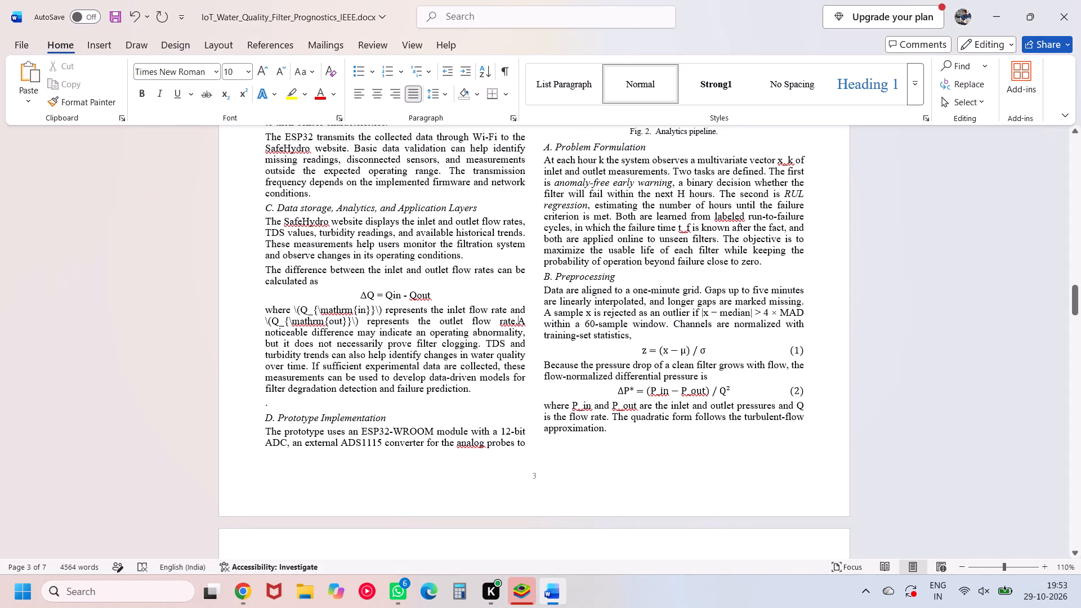
key(space)
key(space)
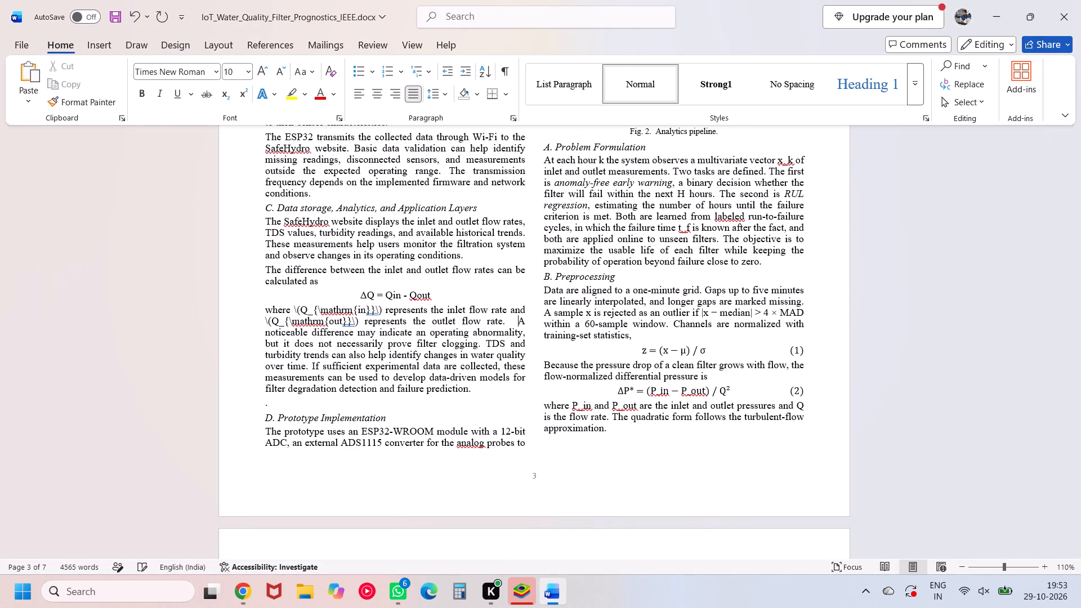
key(space)
key(space)
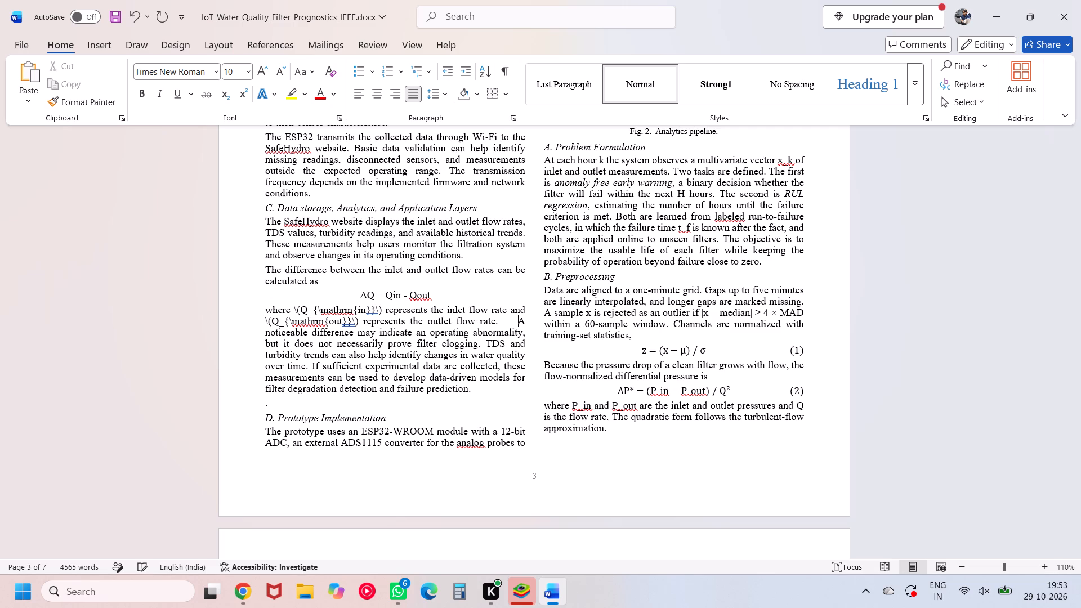
key(space)
key(BackSpace)
key(BackSpace)
key(BackSpace)
key(BackSpace)
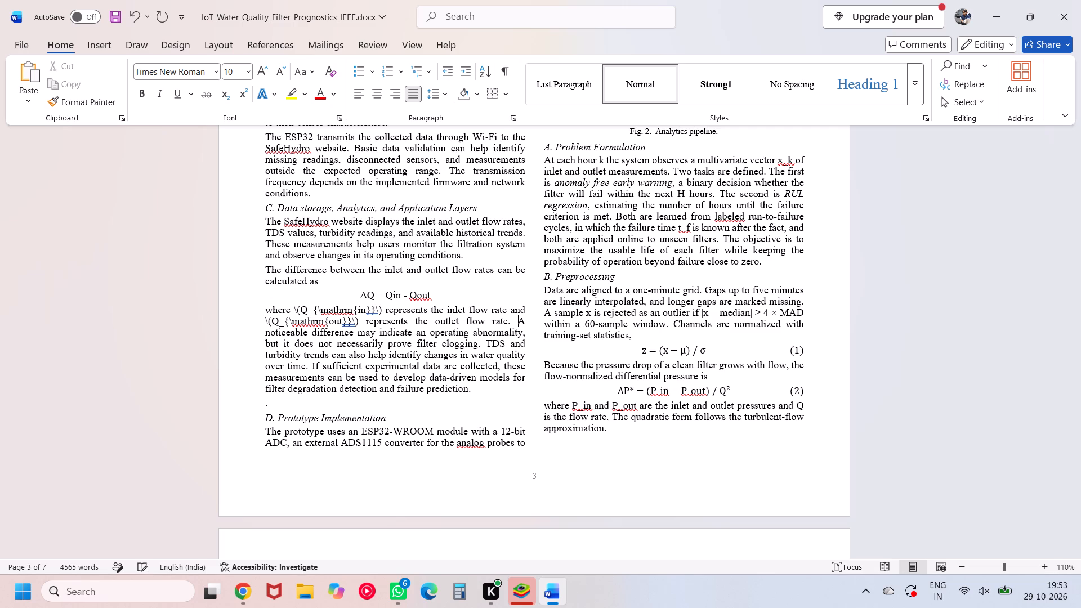
key(BackSpace)
key(Return)
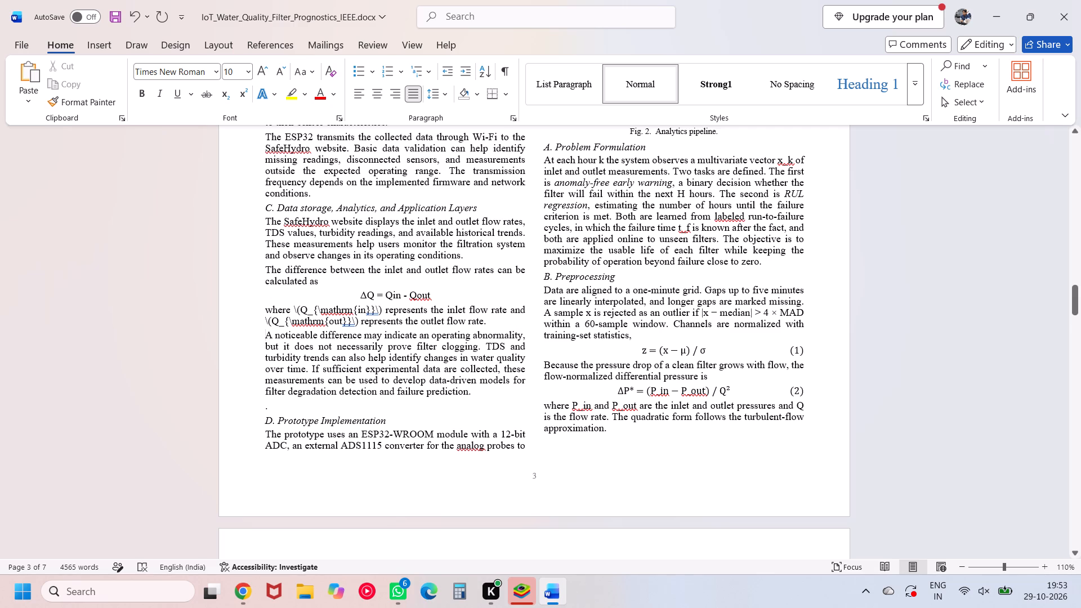
Replace the raw LaTeX inlet flow symbol in the pasted sentence with "Qin", keeping a single space after "where".
drag(385, 309, 357, 318)
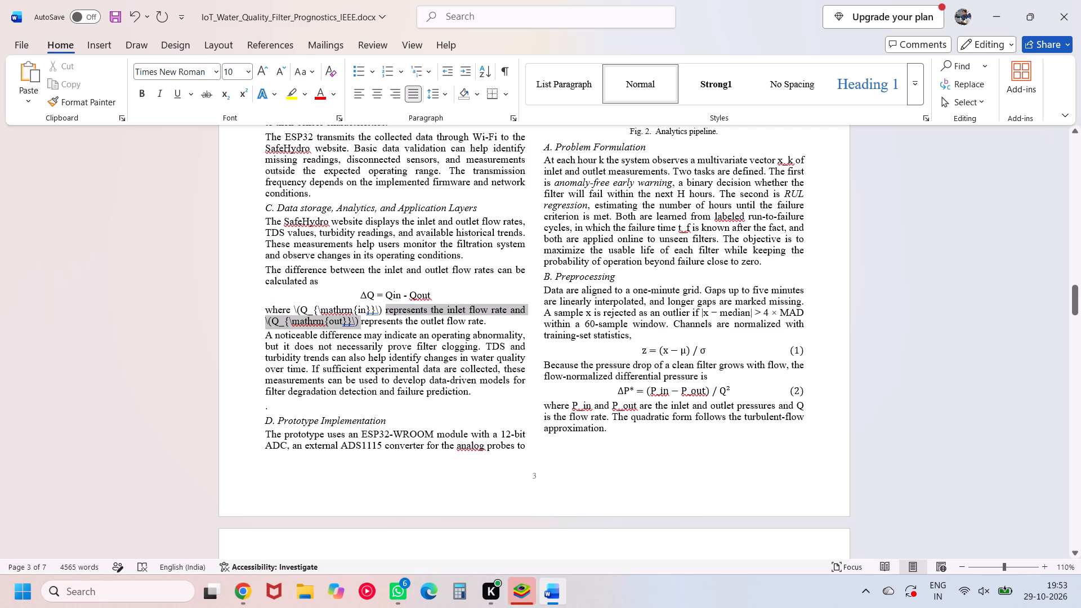
drag(357, 318, 297, 309)
click(297, 309)
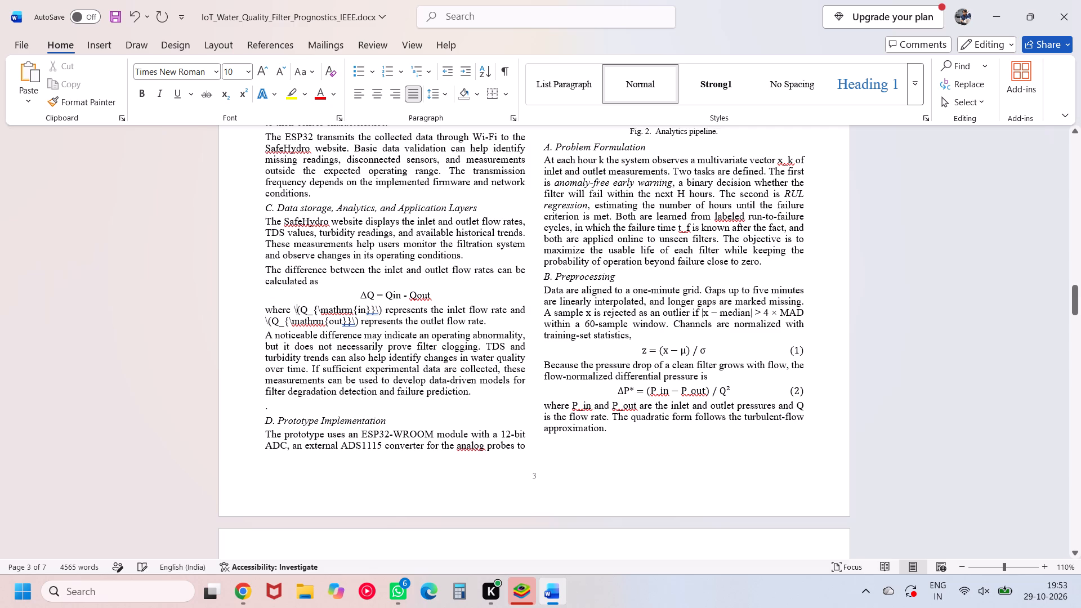
double_click(334, 312)
click(334, 312)
drag(381, 309, 292, 325)
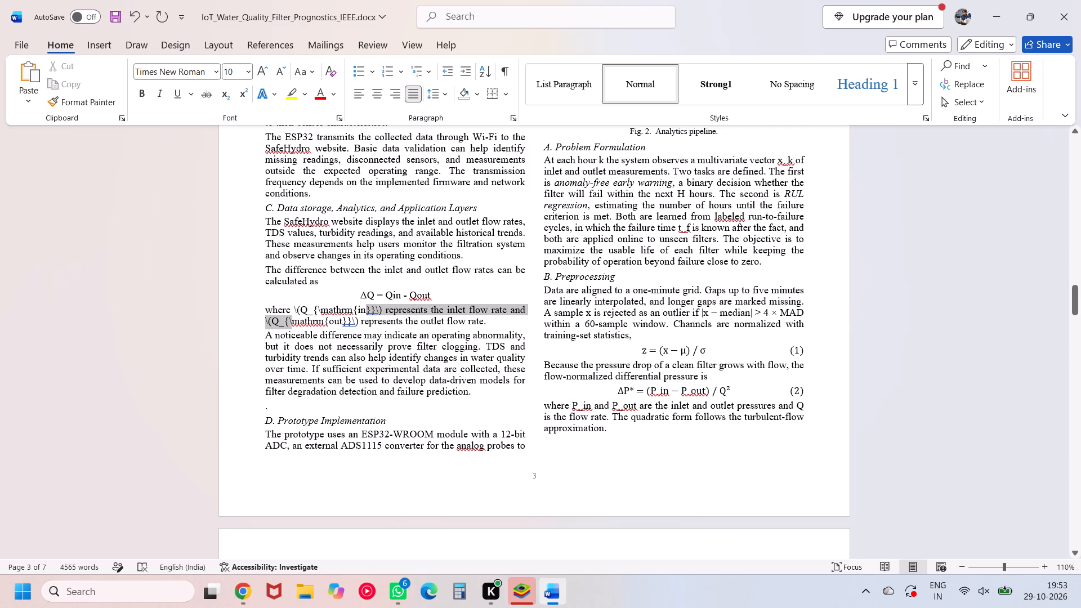
drag(292, 325, 294, 311)
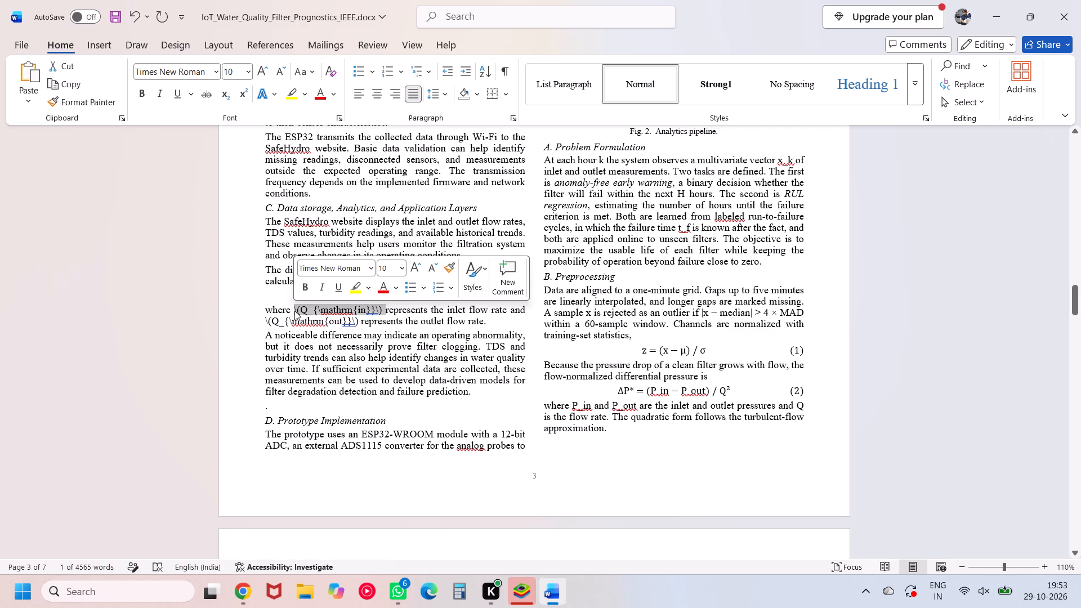
key(BackSpace)
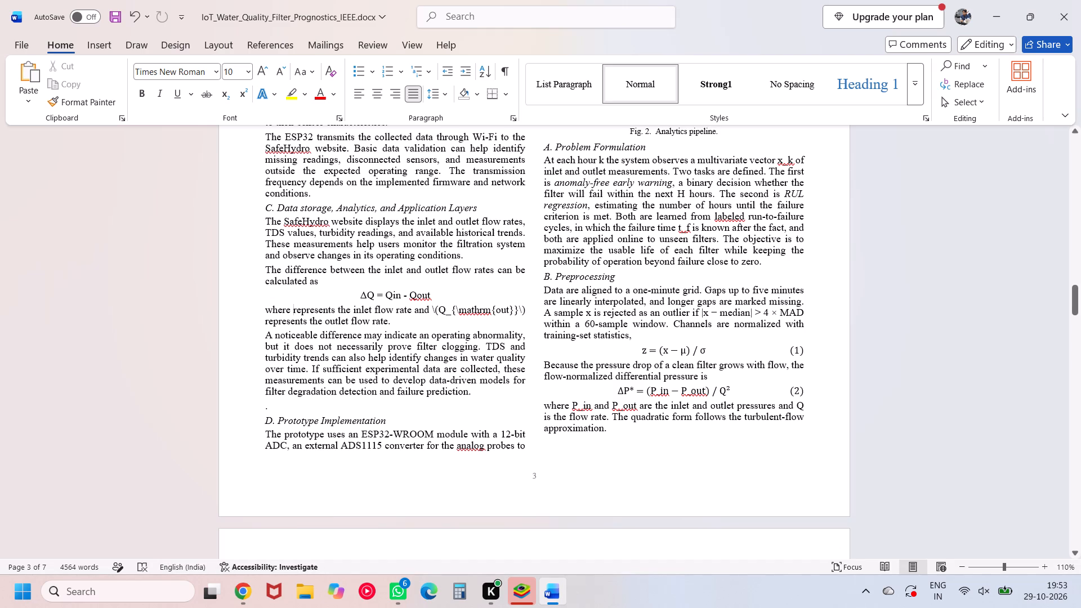
text(Qin)
key(space)
key(Left)
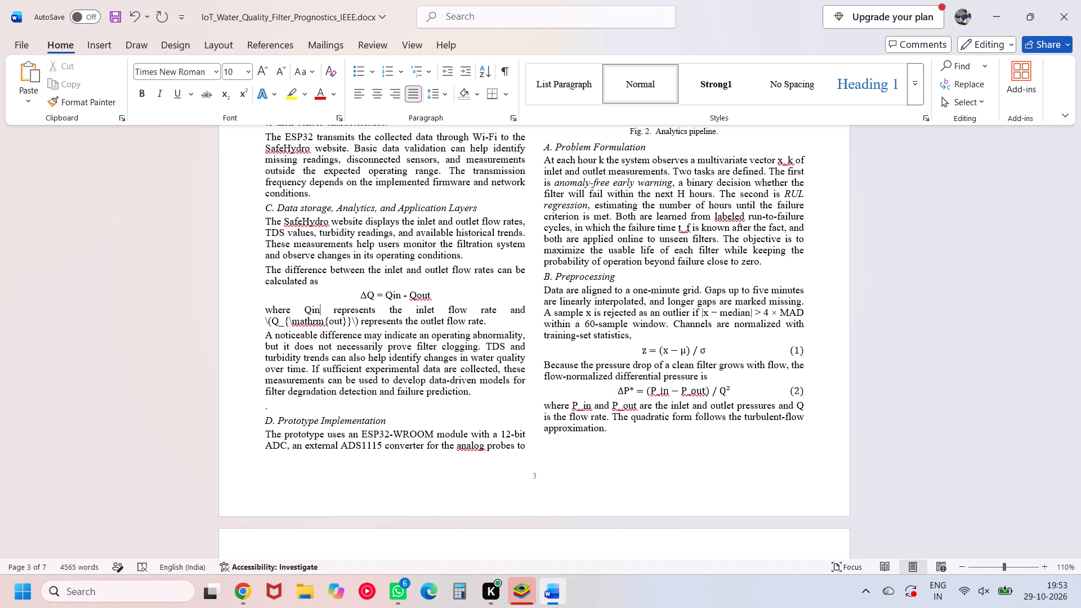
key(Left)
key(Left)
key(Left)
key(BackSpace)
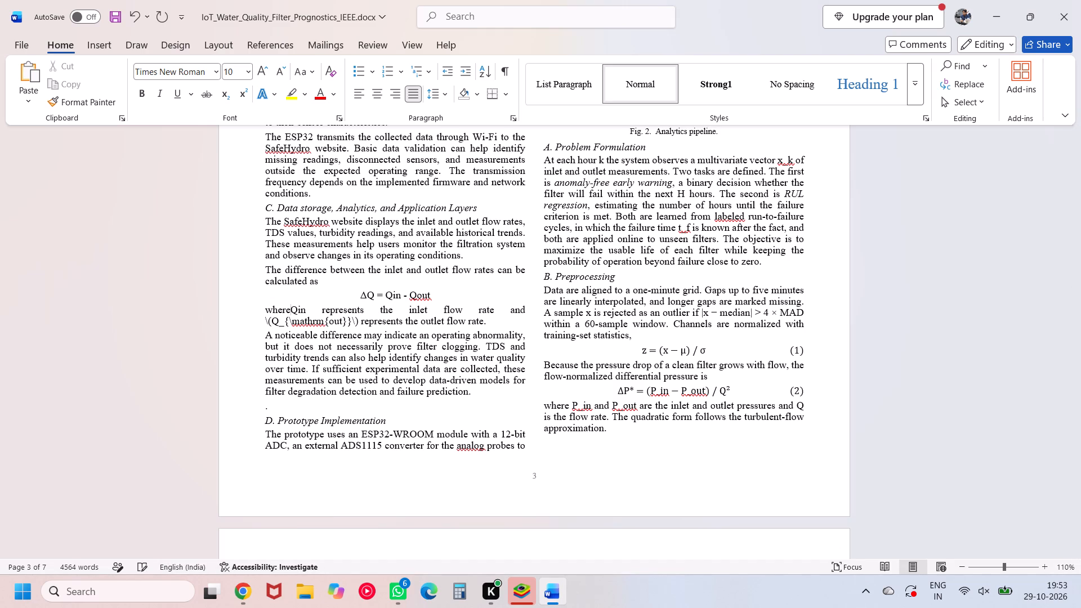
key(space)
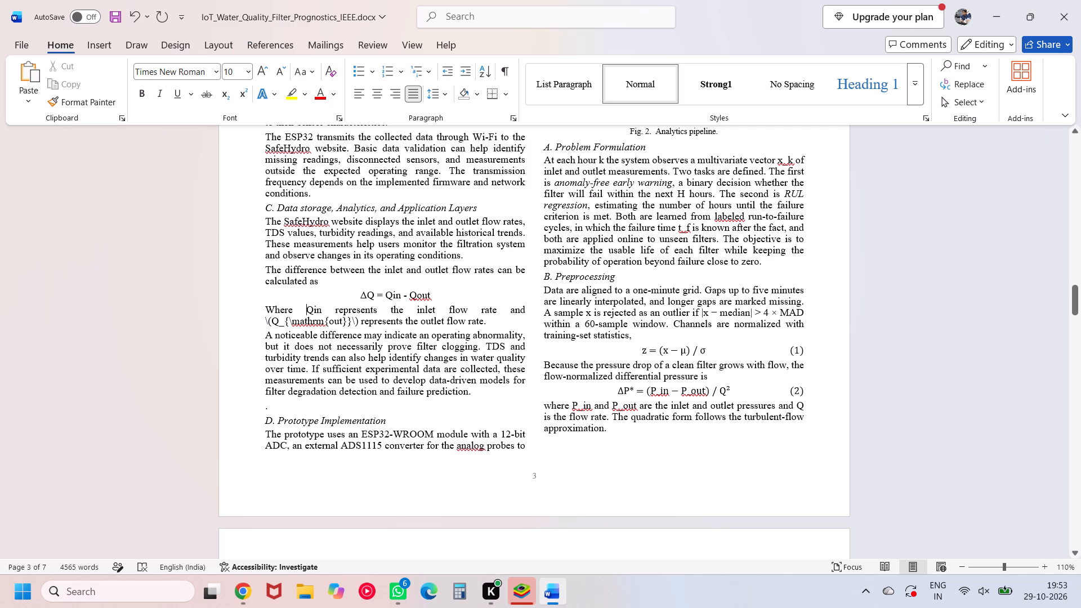
Replace the raw LaTeX outlet flow symbol in the same sentence with "Qout".
click(358, 319)
key(BackSpace)
key(BackSpace)
key(BackSpace)
key(BackSpace)
key(BackSpace)
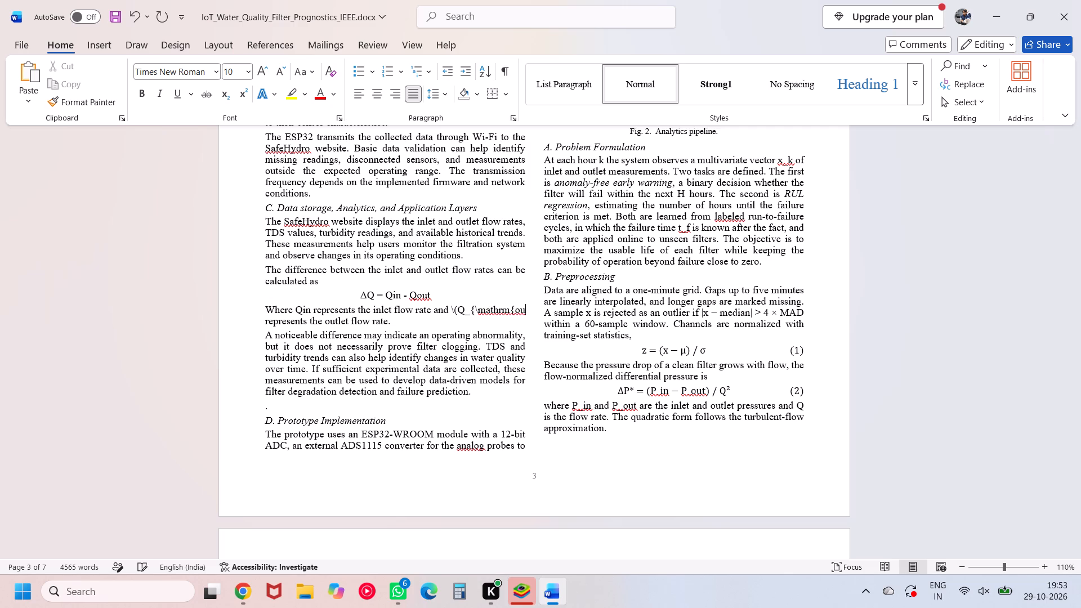
key(BackSpace)
key(BackSpace)
key(BackSpace)
key(BackSpace)
key(BackSpace)
key(BackSpace)
key(BackSpace)
key(BackSpace)
key(BackSpace)
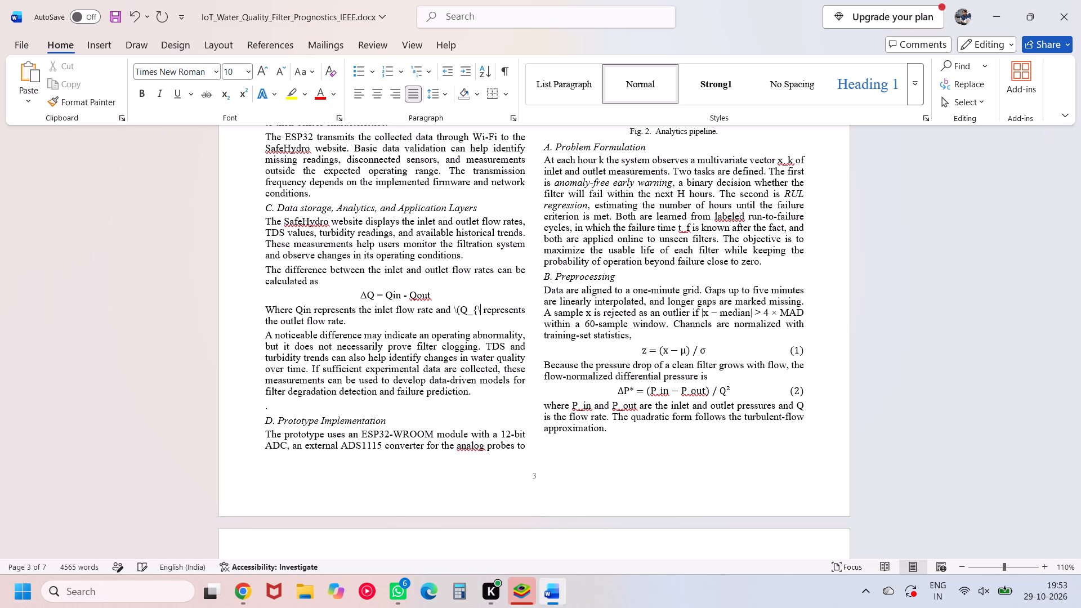
key(BackSpace)
key(BackSpace)
key(BackSpace)
key(BackSpace)
key(BackSpace)
key(BackSpace)
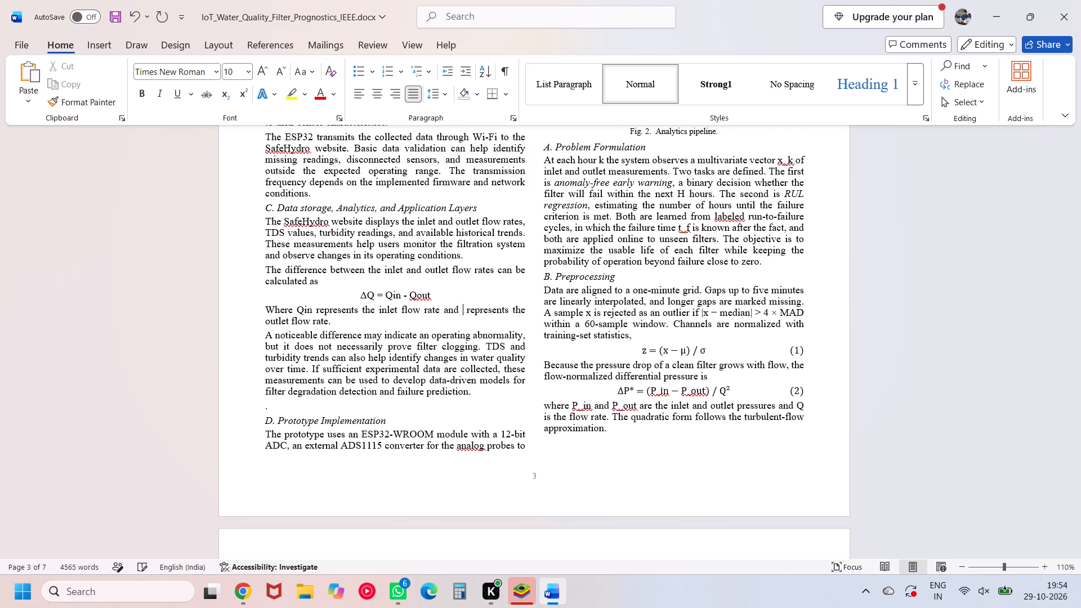
key(shift+q)
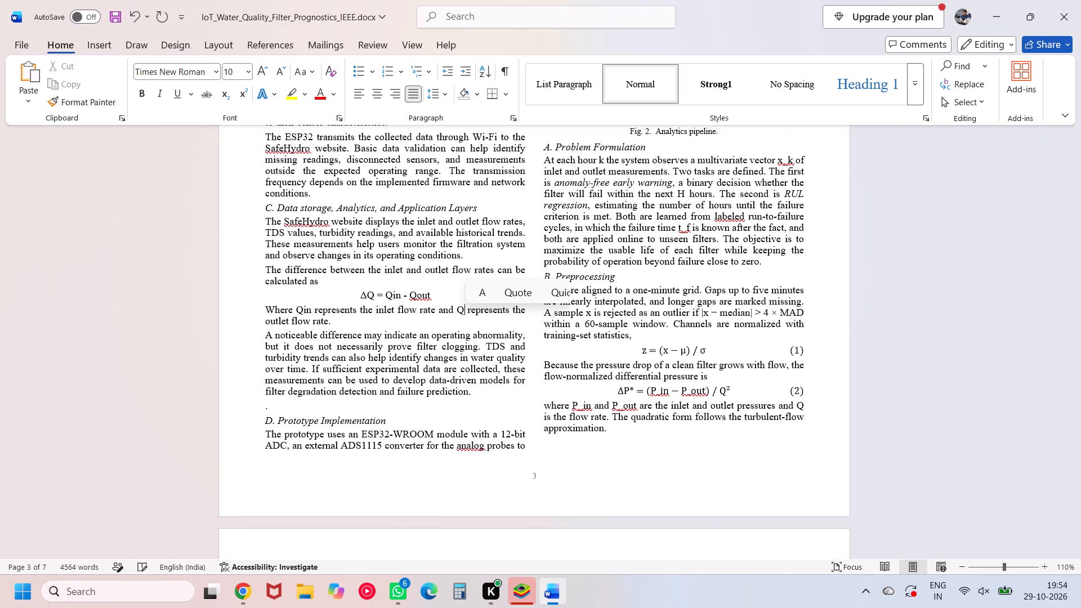
text(out)
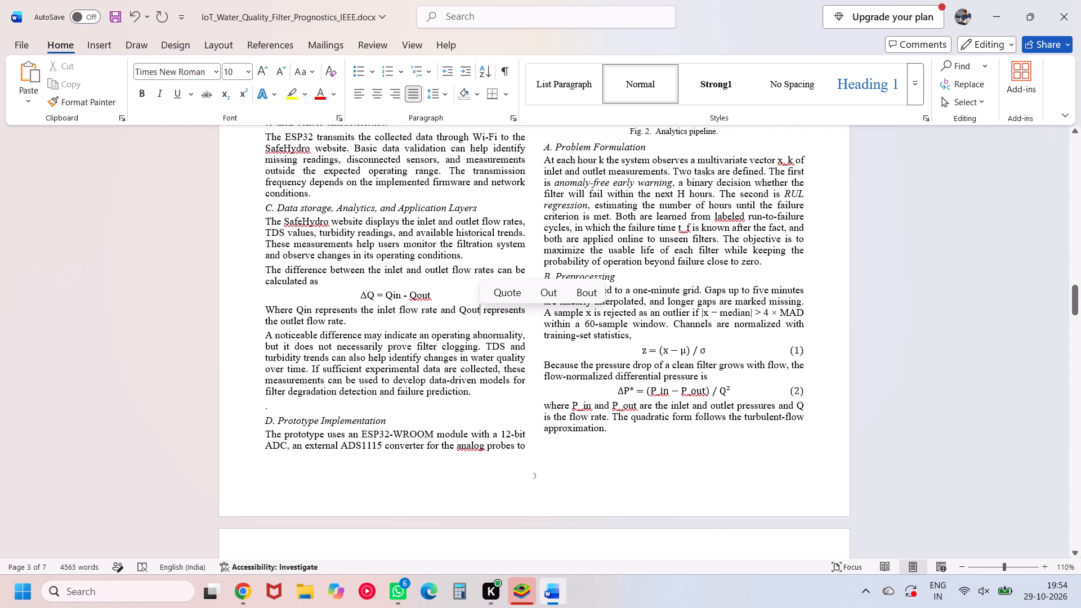
Check the rewritten section C with its equation and the text on the neighbouring pages.
scroll(390, 382, down, 1)
scroll(390, 382, up, 2)
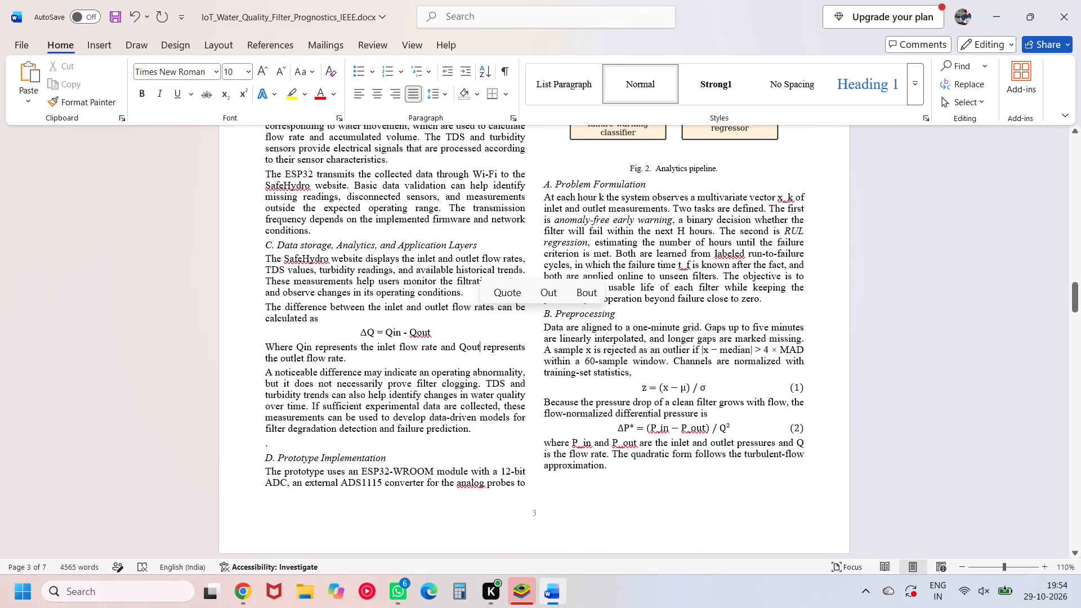
click(448, 338)
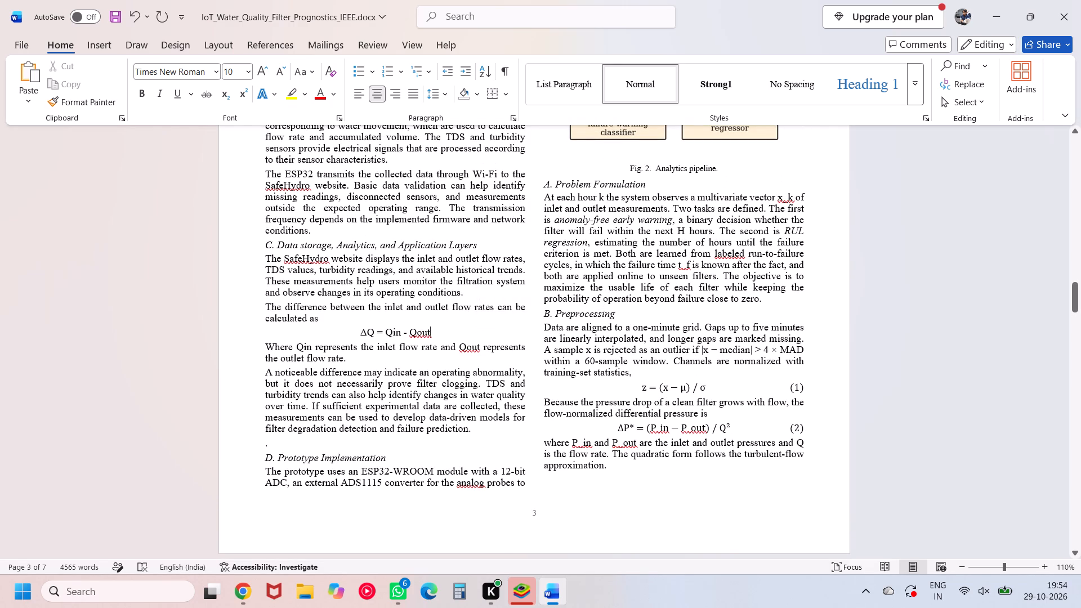
triple_click(418, 336)
click(418, 336)
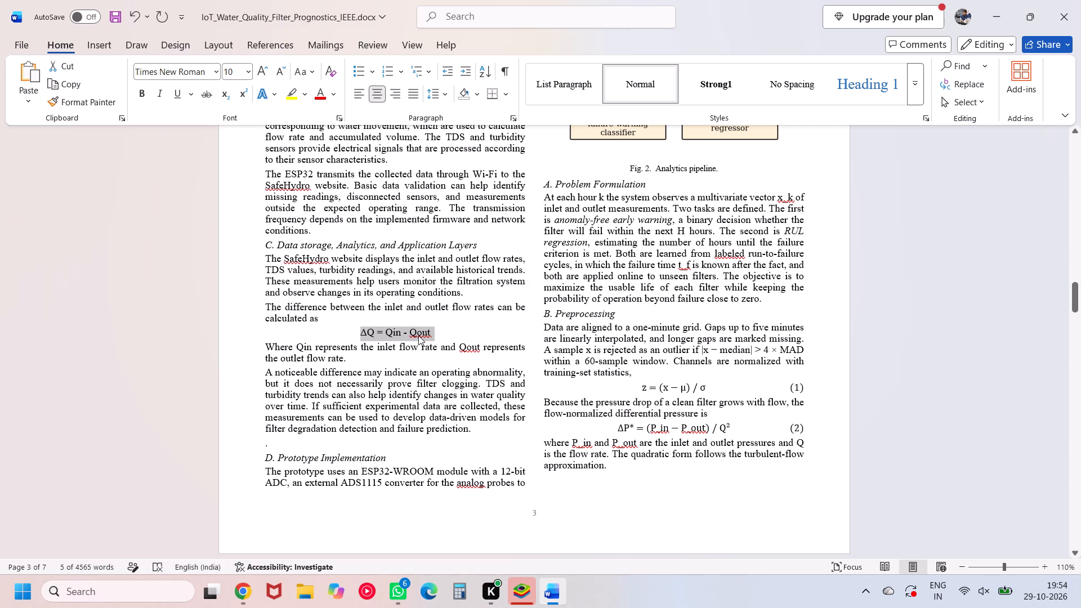
scroll(438, 448, down, 5)
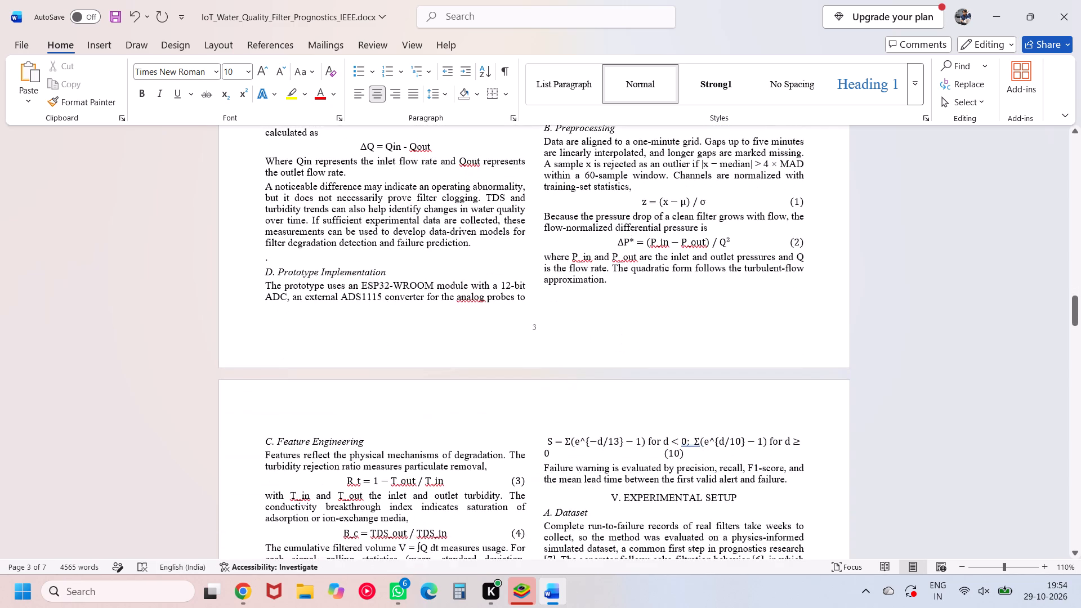
scroll(438, 448, up, 18)
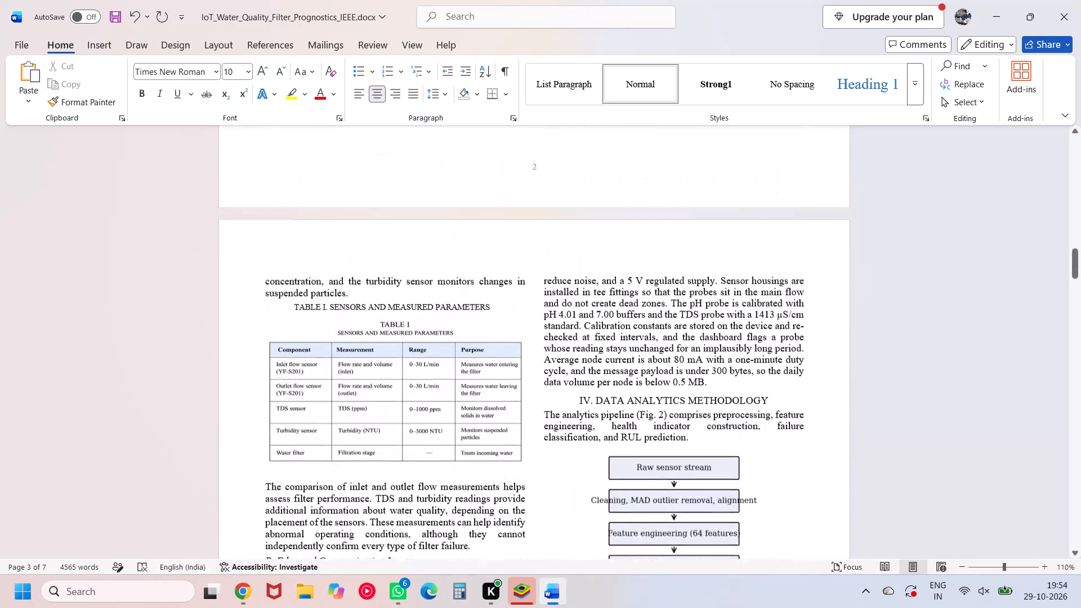
scroll(438, 448, down, 13)
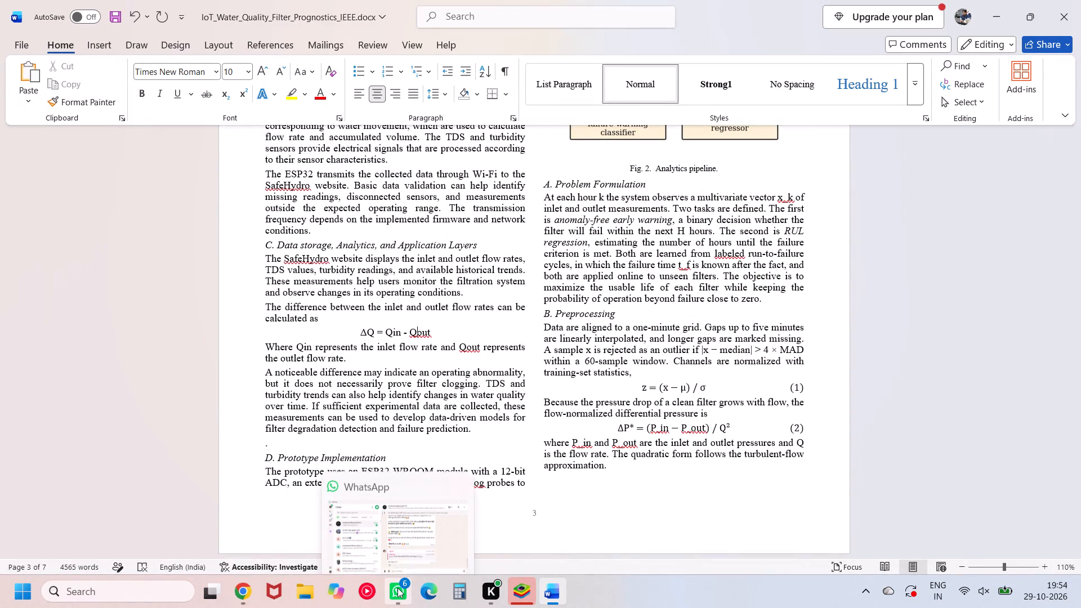
click(546, 588)
scroll(463, 357, down, 3)
click(378, 385)
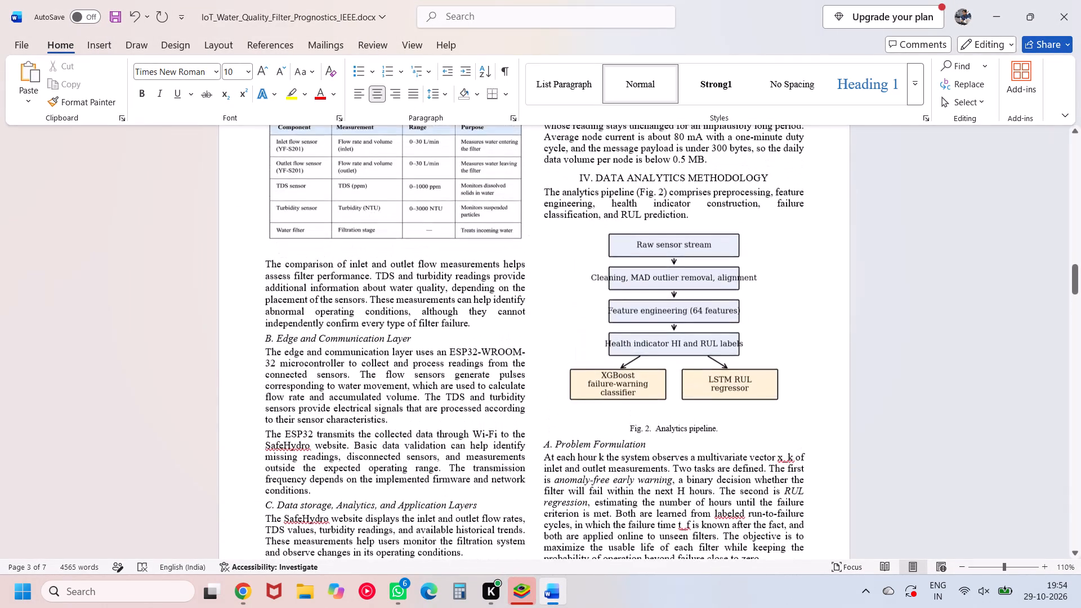
scroll(467, 490, up, 3)
scroll(467, 490, down, 6)
scroll(375, 497, down, 4)
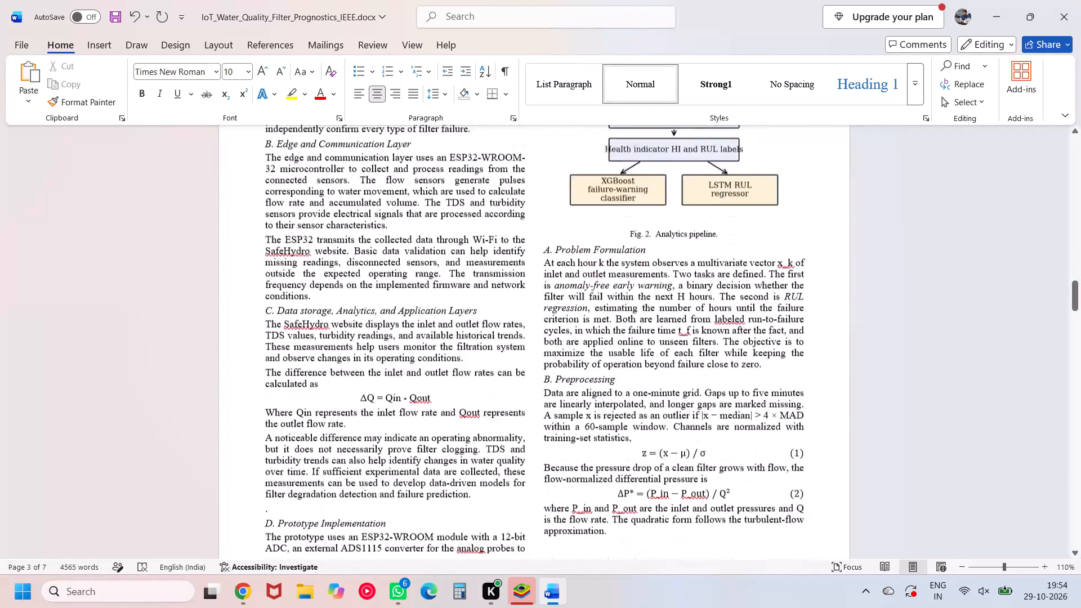
drag(263, 468, 544, 589)
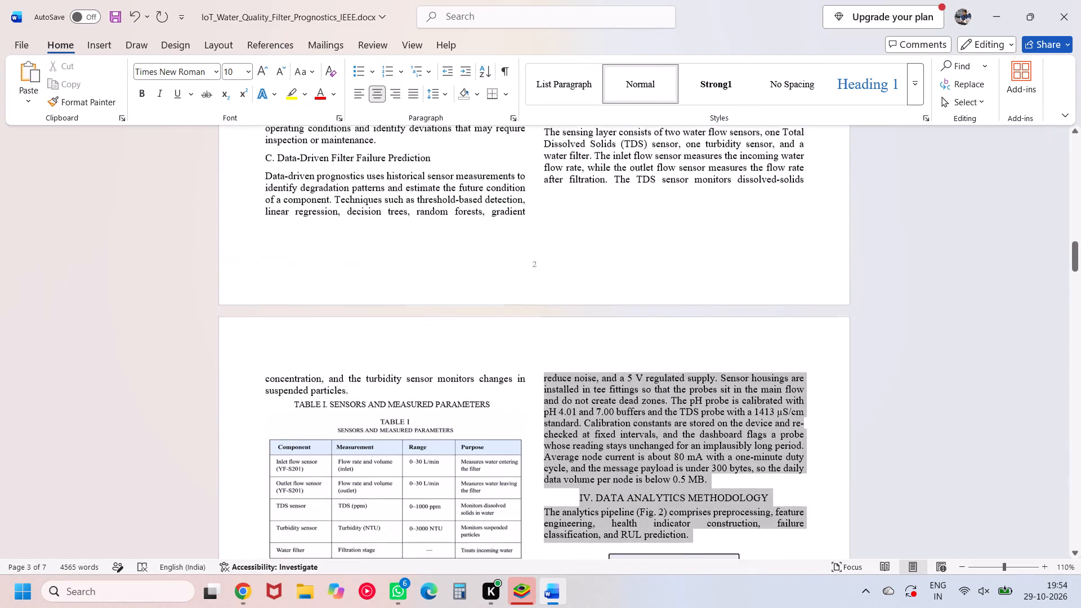
drag(544, 589, 708, 352)
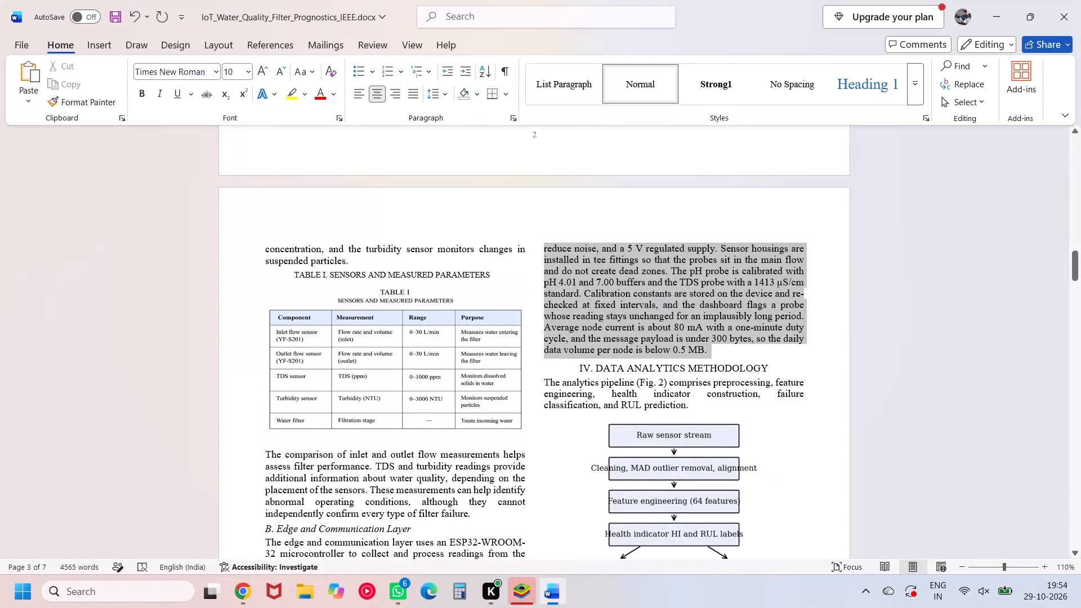
drag(708, 352, 708, 351)
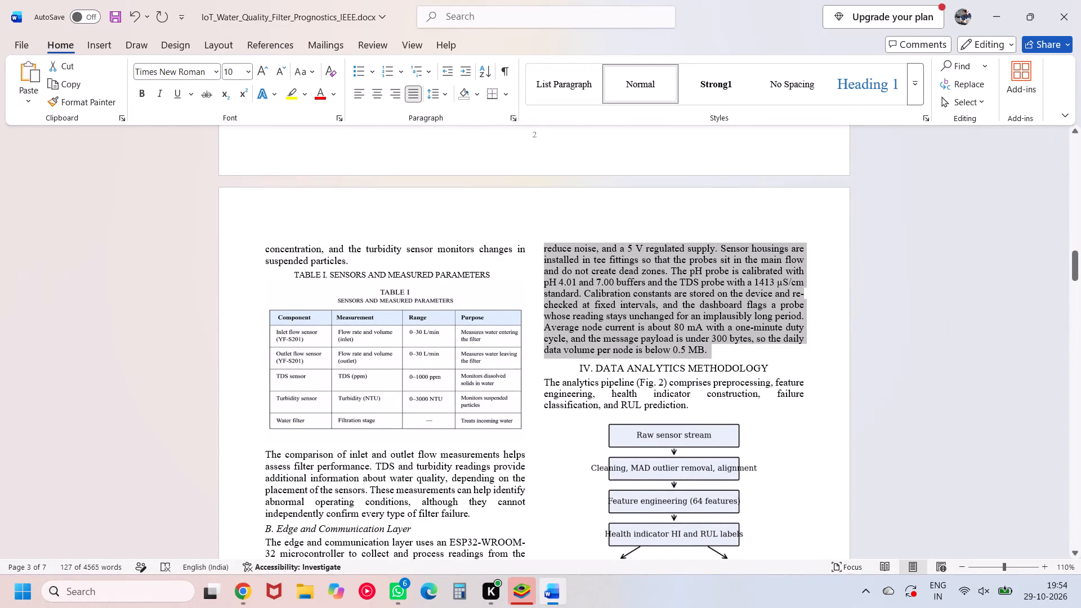
key(ctrl+v)
Delete the stray period and its empty line between the end of section C and the "D. Prototype Implementation" heading.
scroll(685, 370, down, 7)
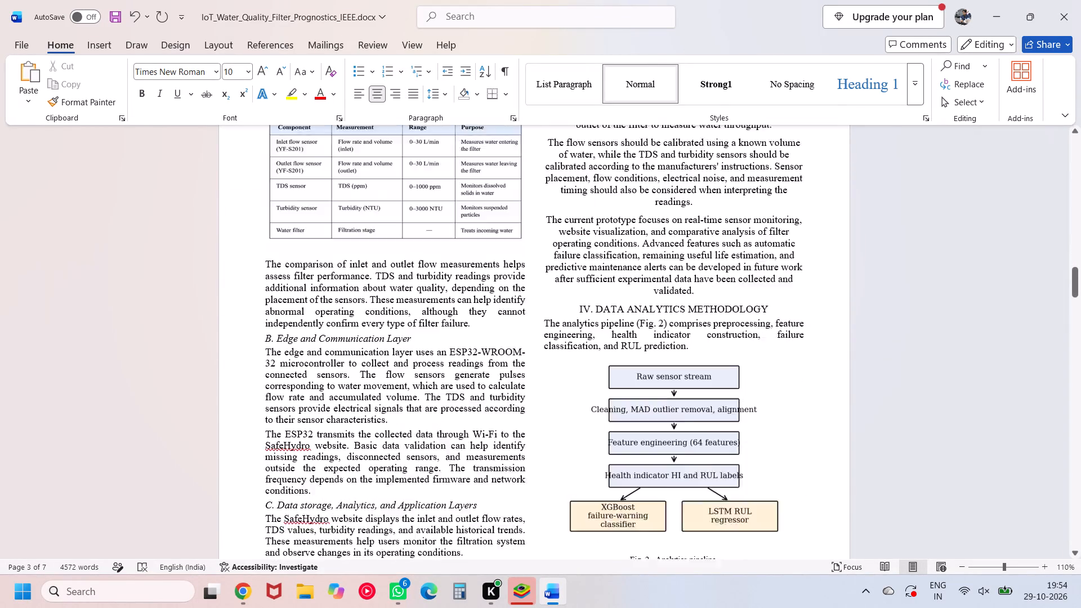
scroll(685, 370, down, 8)
scroll(685, 370, up, 5)
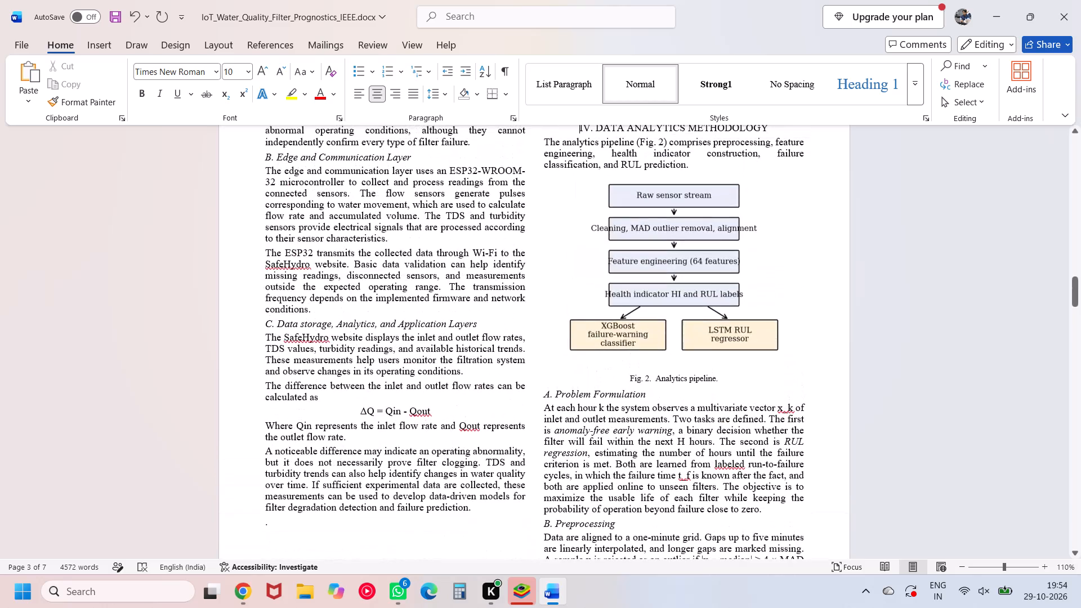
click(293, 524)
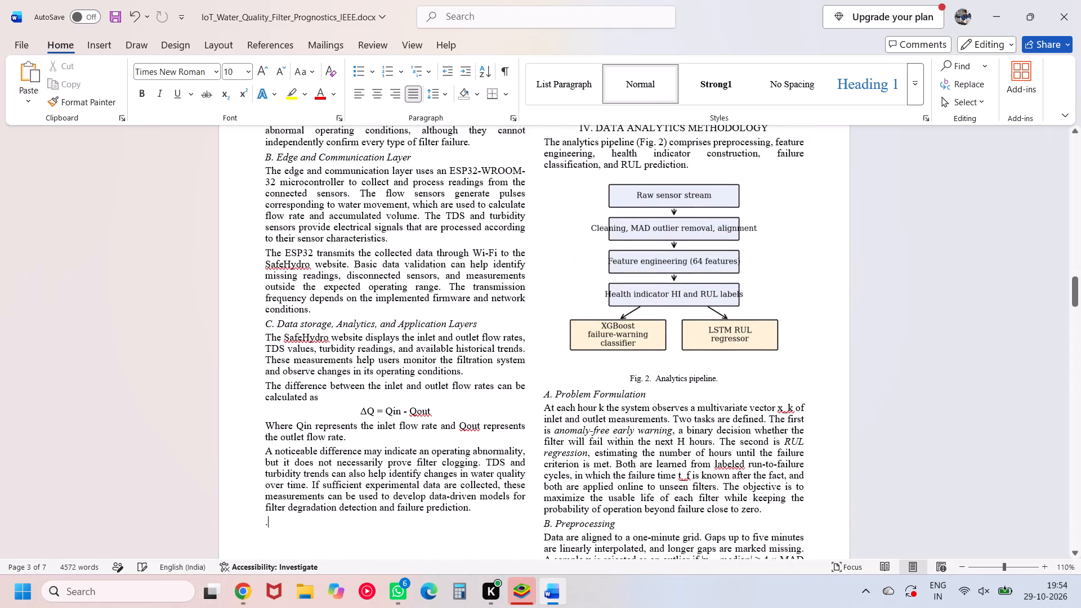
key(BackSpace)
key(BackSpace)
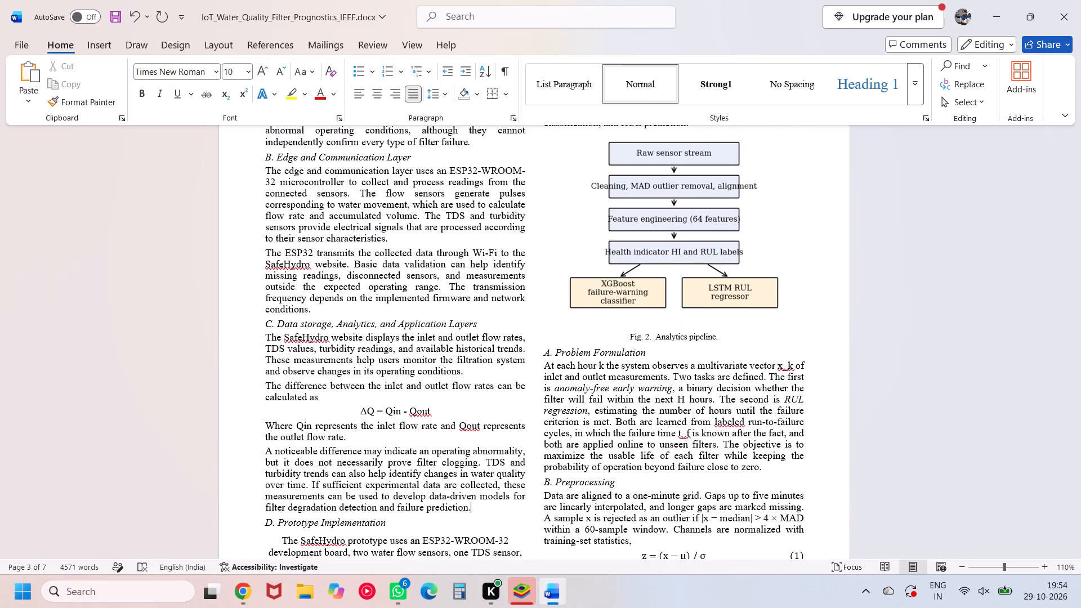
Justify the three pasted paragraphs of section D, Prototype Implementation.
scroll(246, 564, down, 2)
scroll(369, 468, down, 3)
drag(284, 426, 418, 436)
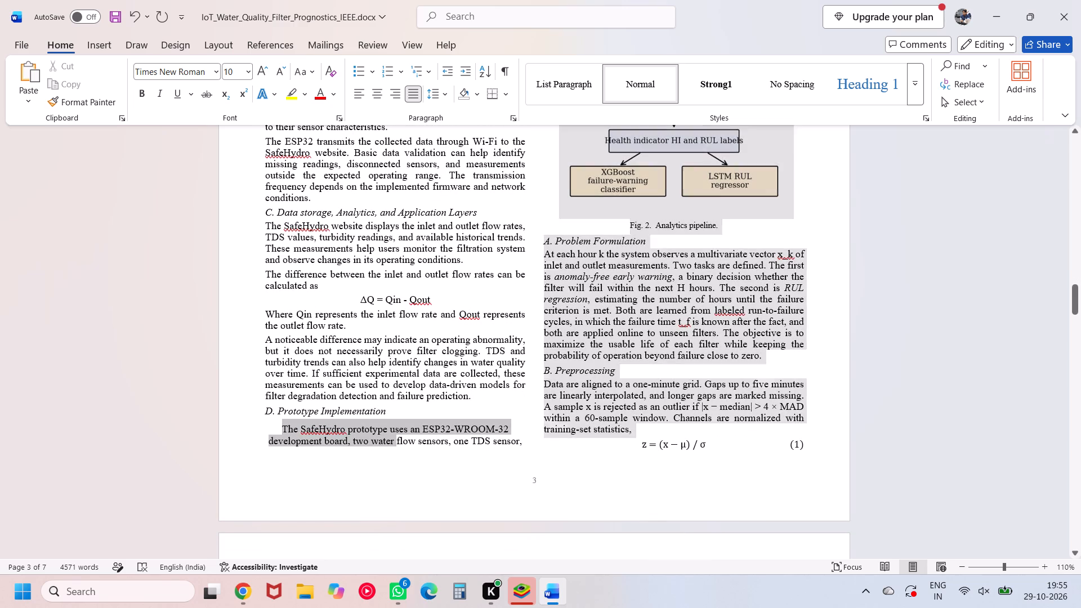
drag(418, 436, 703, 104)
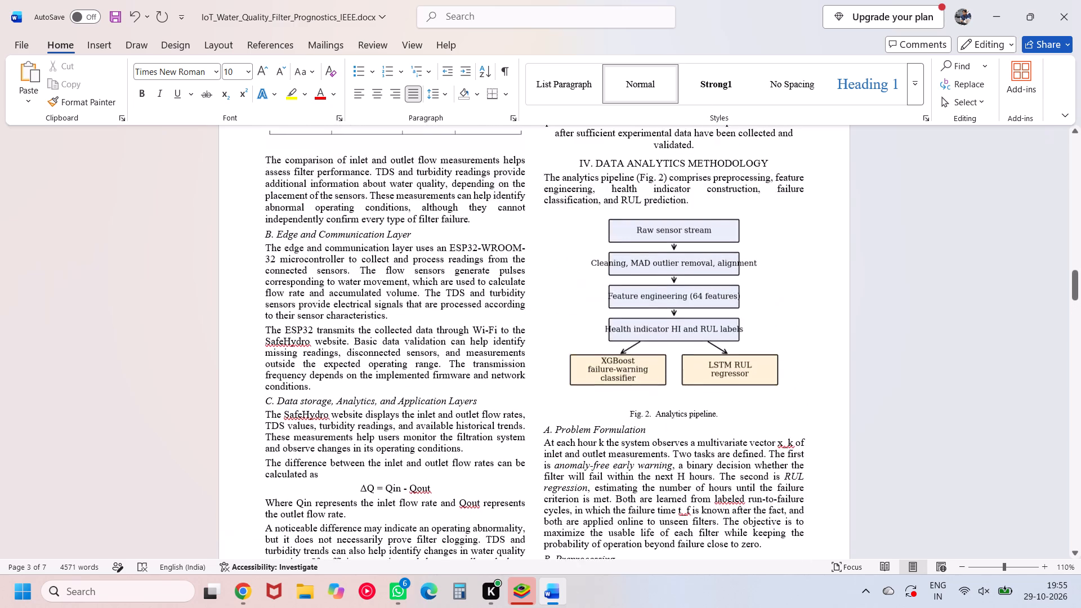
drag(703, 104, 708, 387)
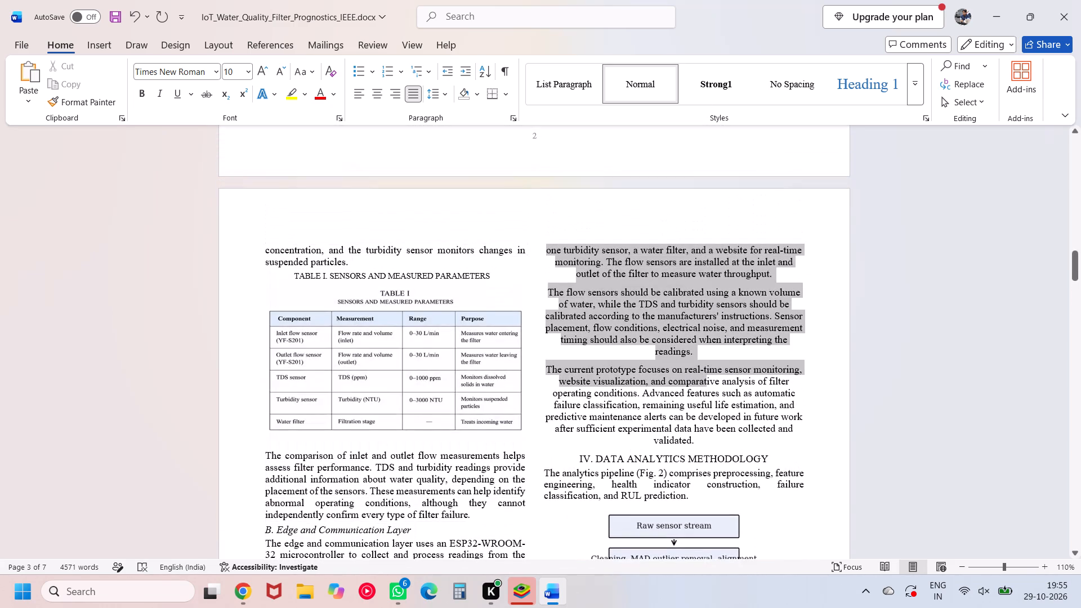
drag(708, 387, 707, 442)
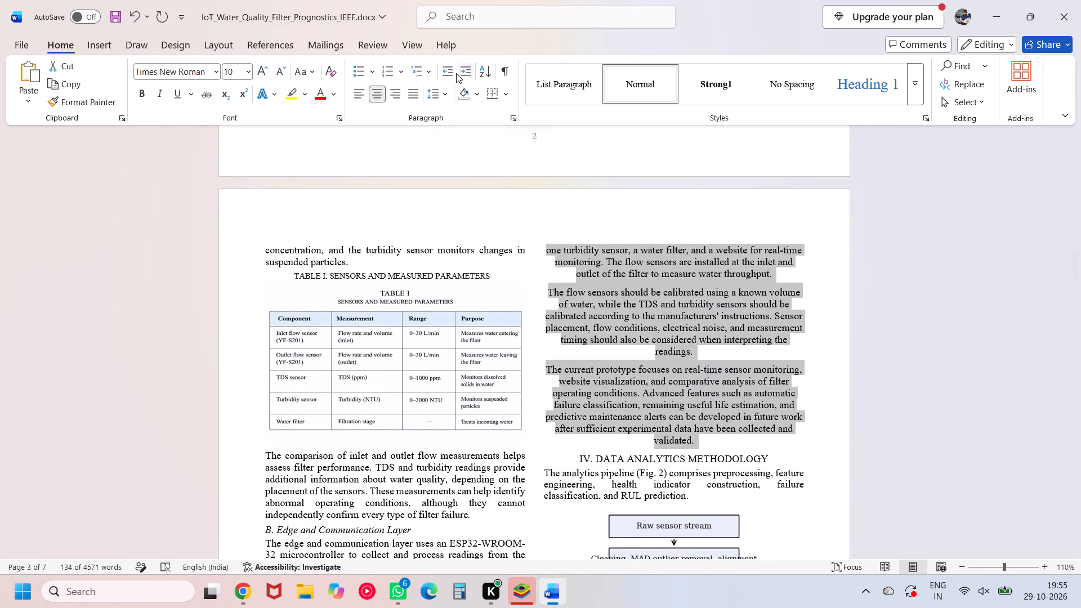
click(416, 99)
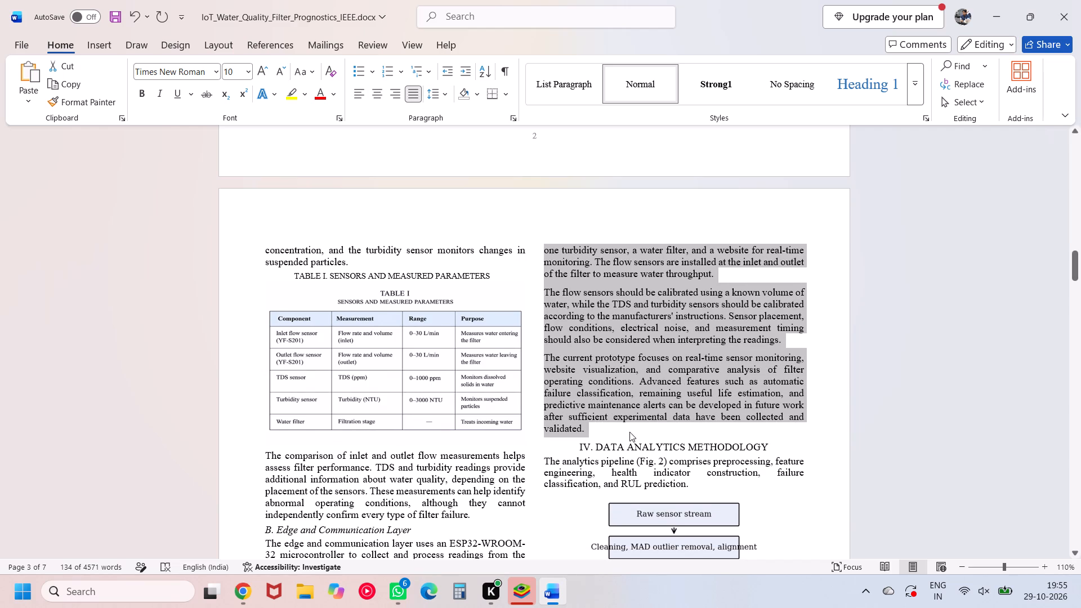
click(633, 432)
Close up the gap below the "D. Prototype Implementation" heading by joining the first paragraph to it and breaking the line again.
scroll(633, 432, down, 13)
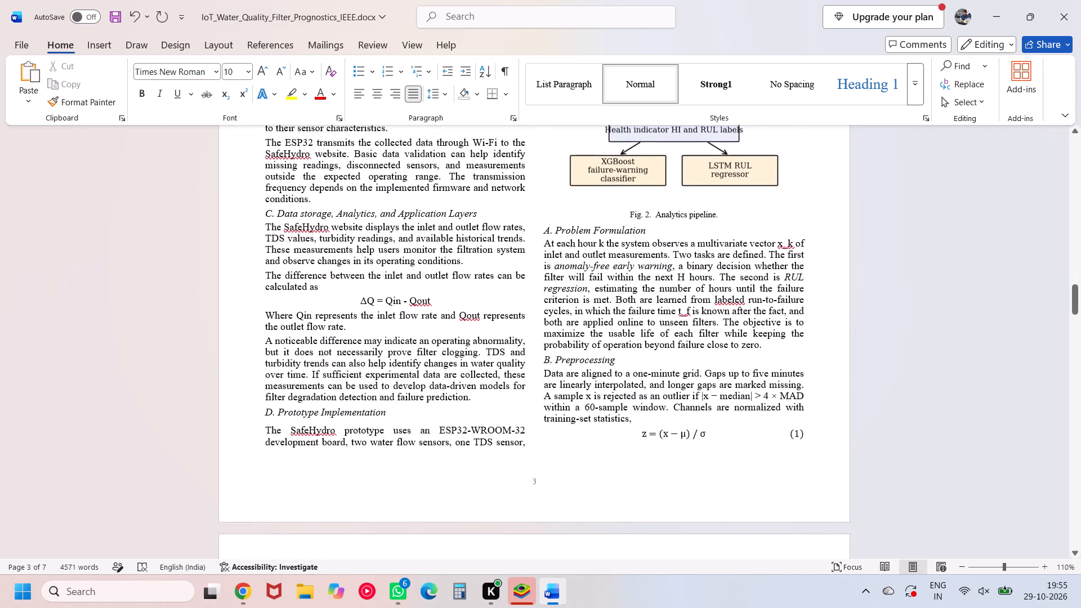
click(260, 428)
key(BackSpace)
key(Return)
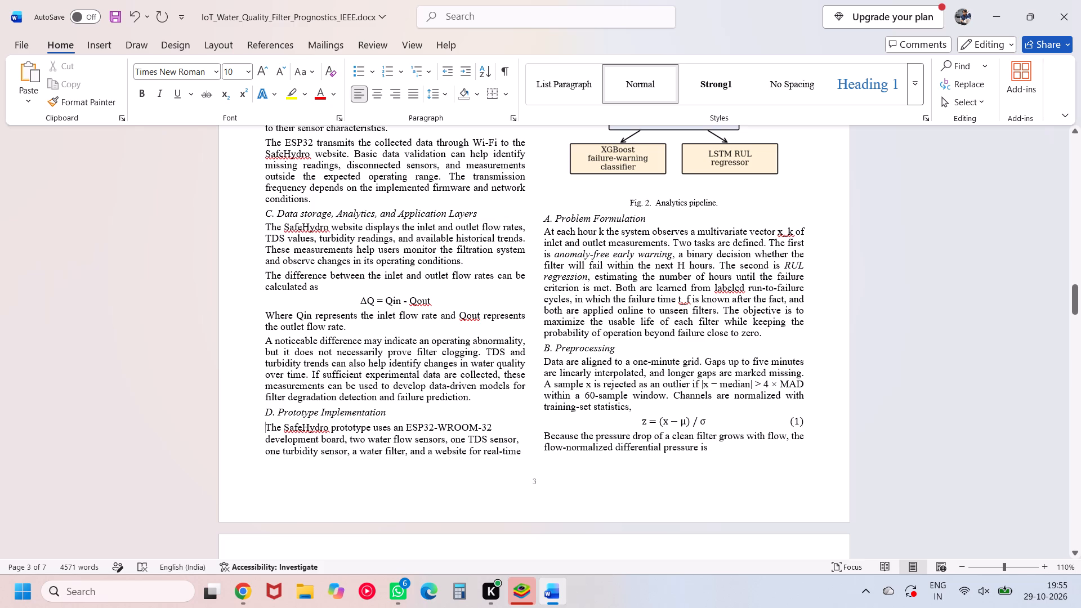
Check the replaced section D text and the surrounding layout on page 3.
scroll(449, 416, up, 10)
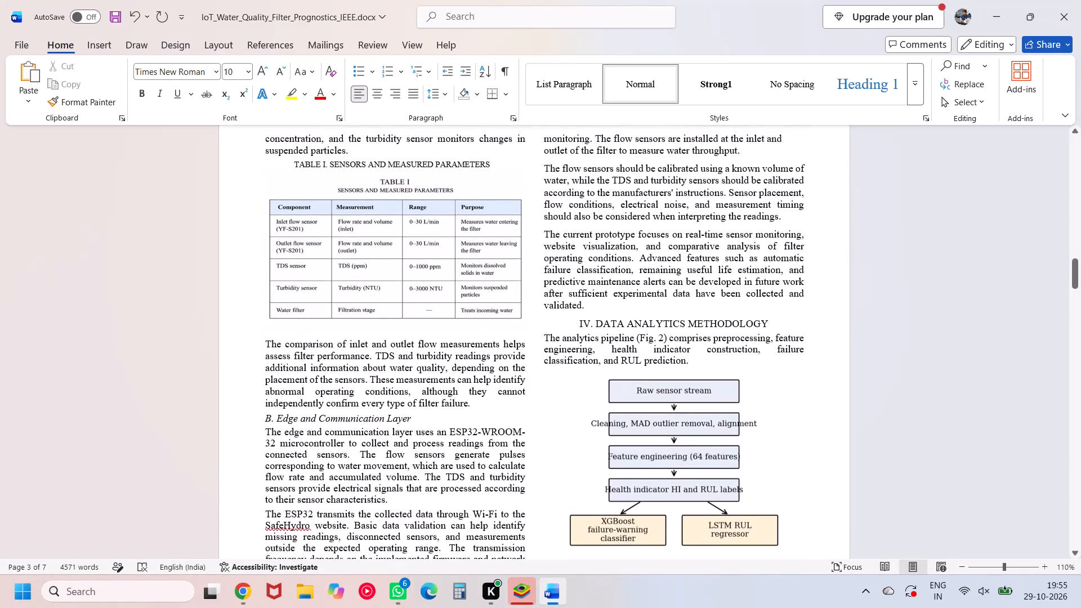
scroll(452, 433, up, 3)
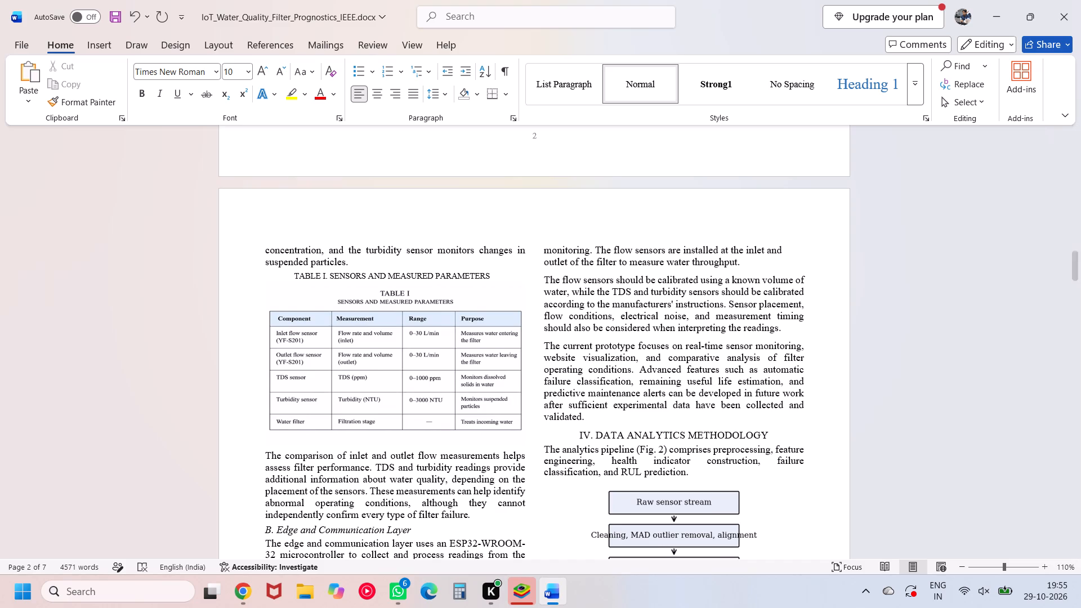
scroll(440, 451, down, 3)
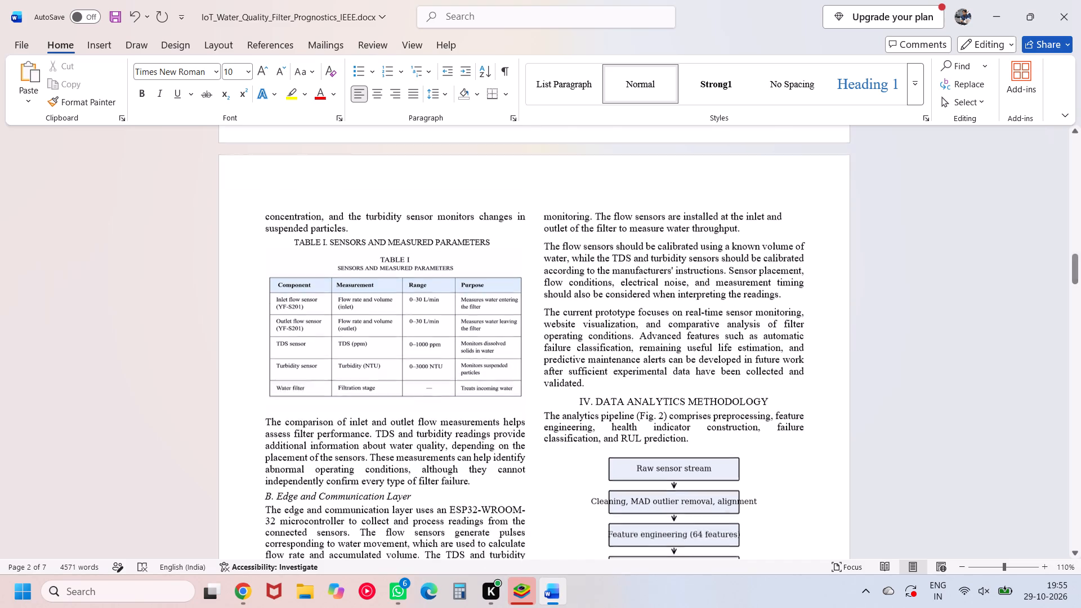
scroll(440, 451, down, 5)
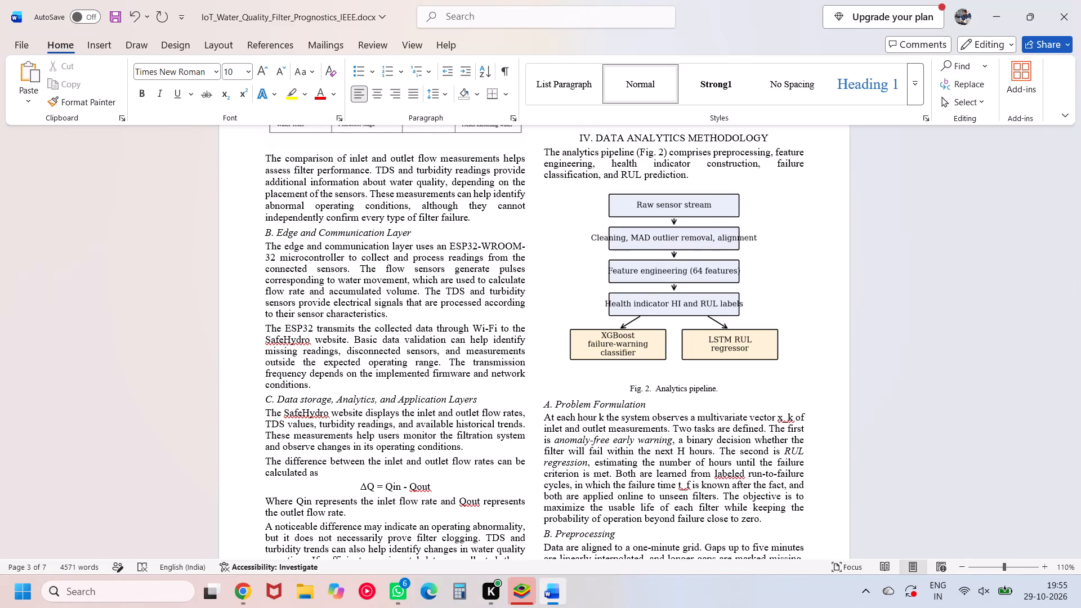
scroll(440, 451, up, 2)
scroll(440, 451, down, 11)
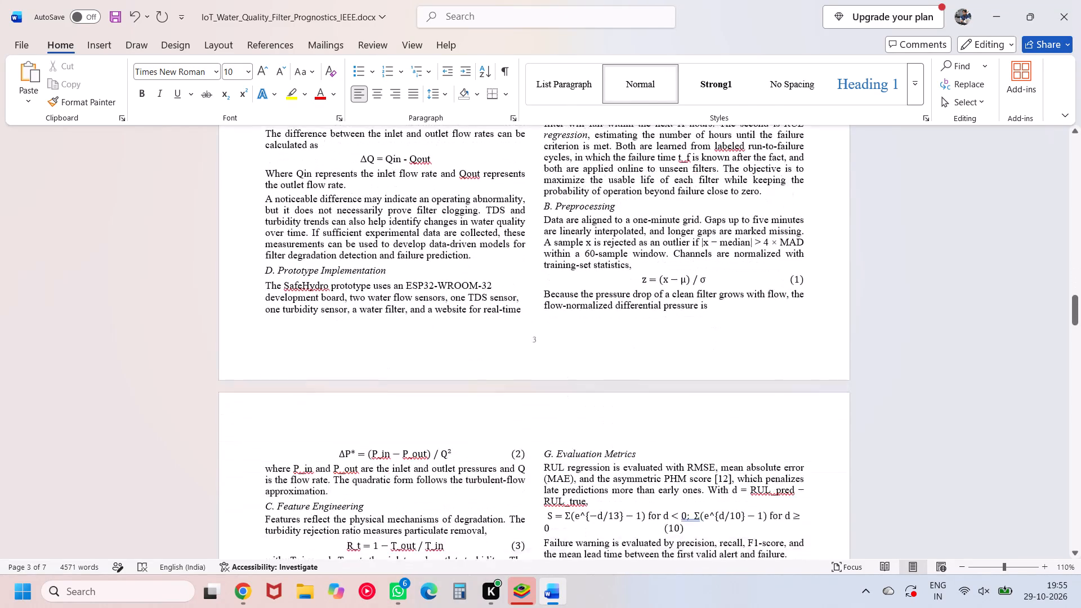
Look through the rest of the paper, from the methodology equations and experimental setup to the results, conclusion and references.
scroll(439, 453, down, 4)
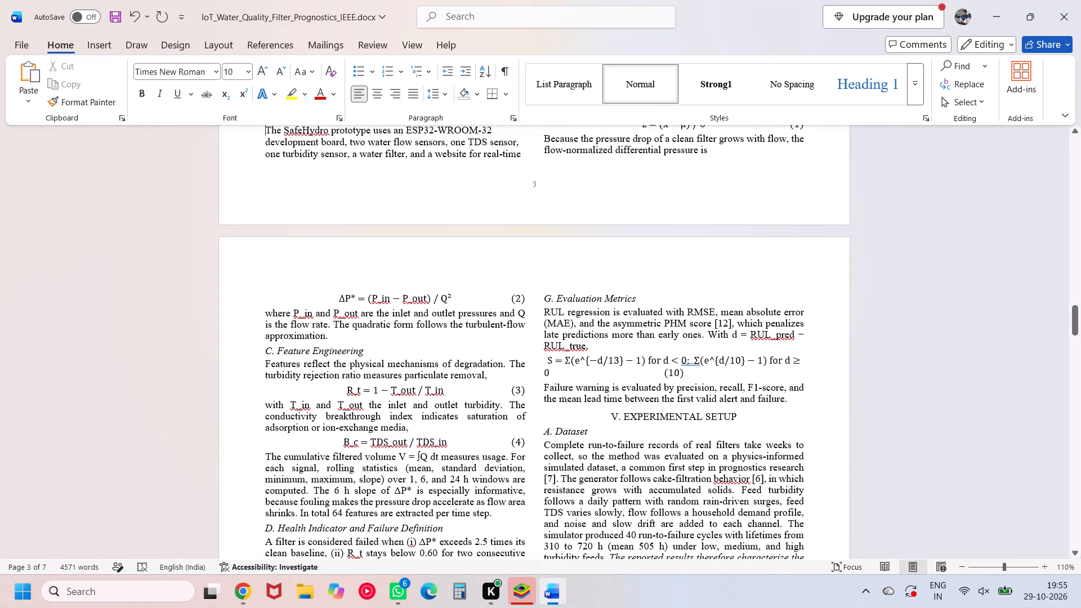
scroll(439, 453, down, 9)
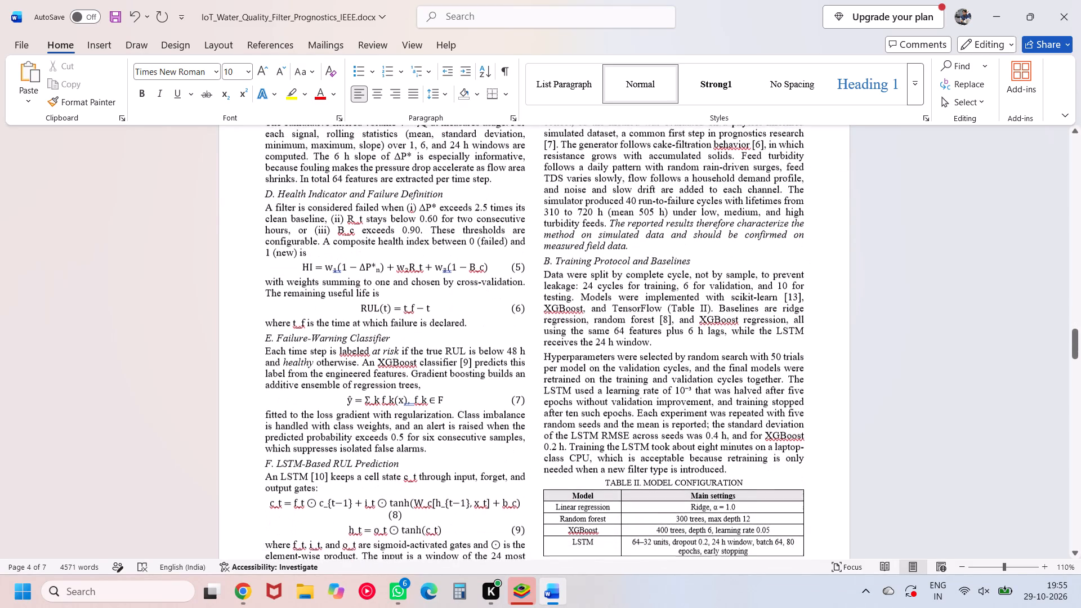
scroll(439, 453, down, 5)
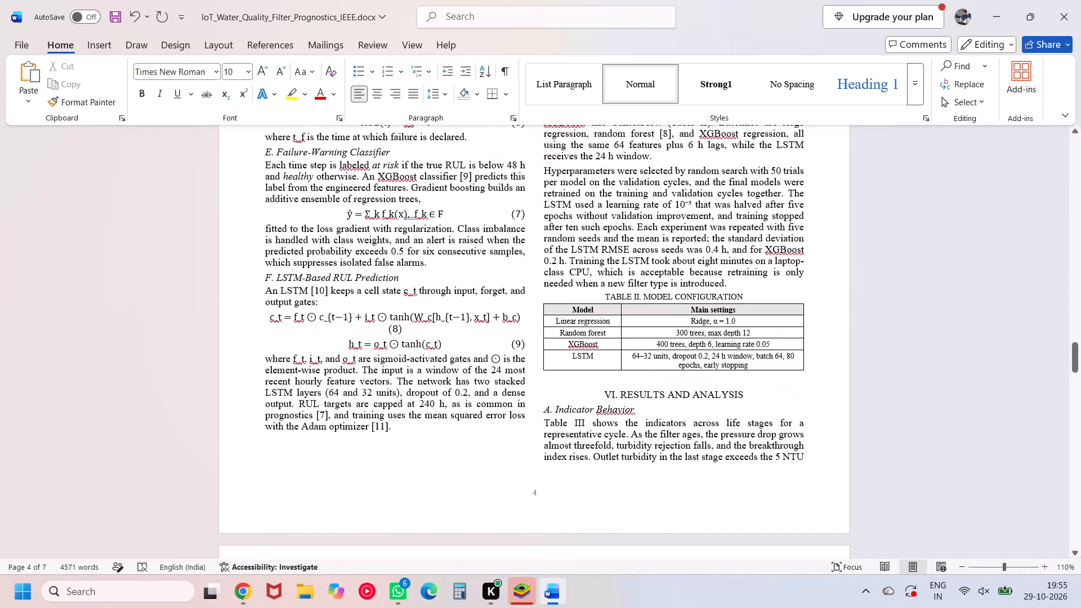
scroll(439, 453, up, 11)
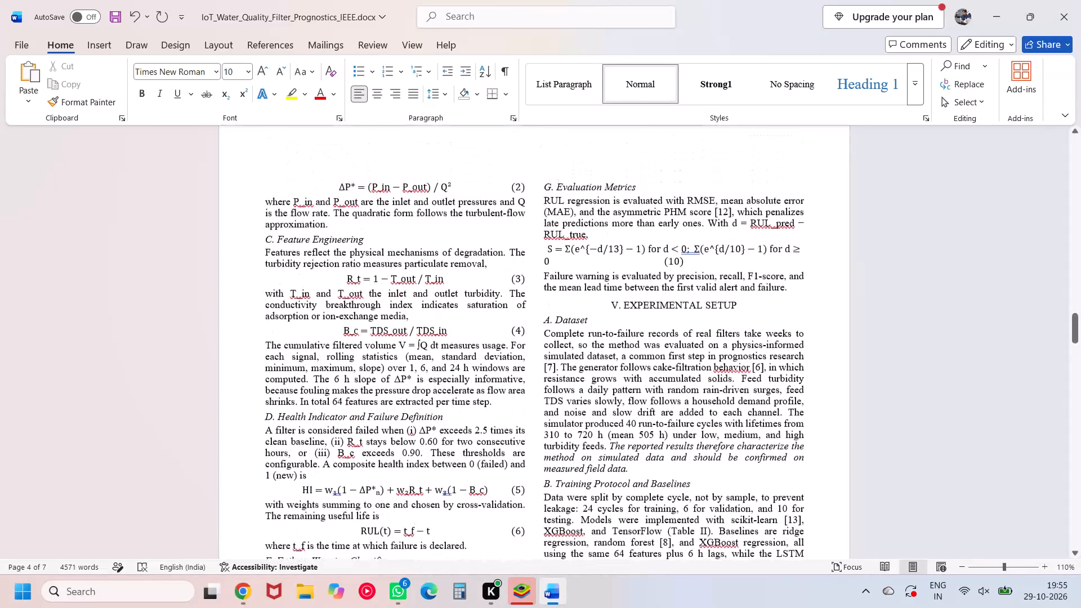
scroll(439, 453, down, 2)
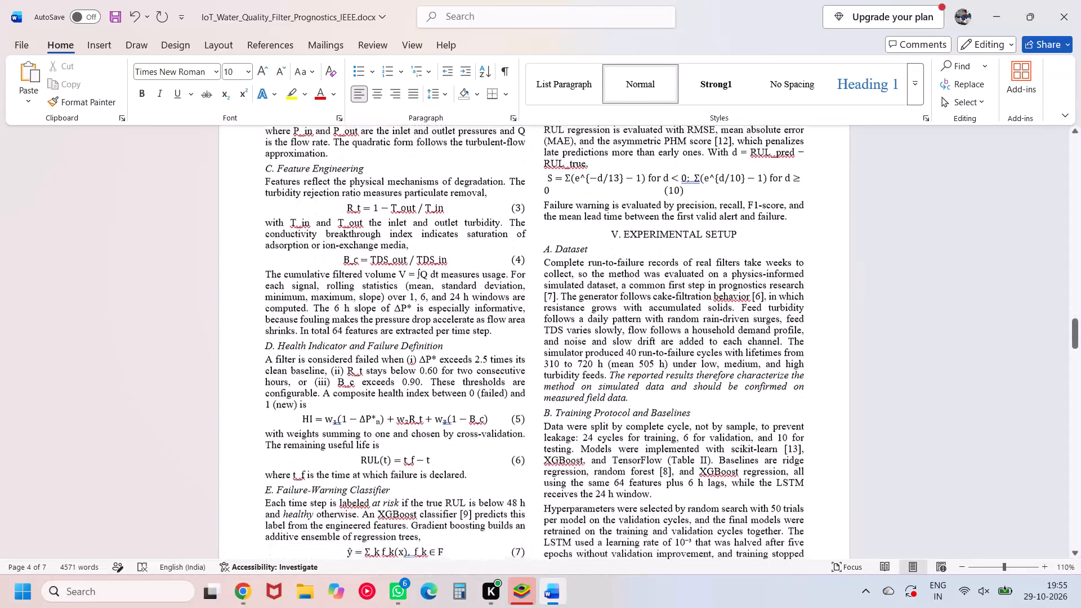
scroll(439, 453, down, 16)
scroll(436, 468, down, 6)
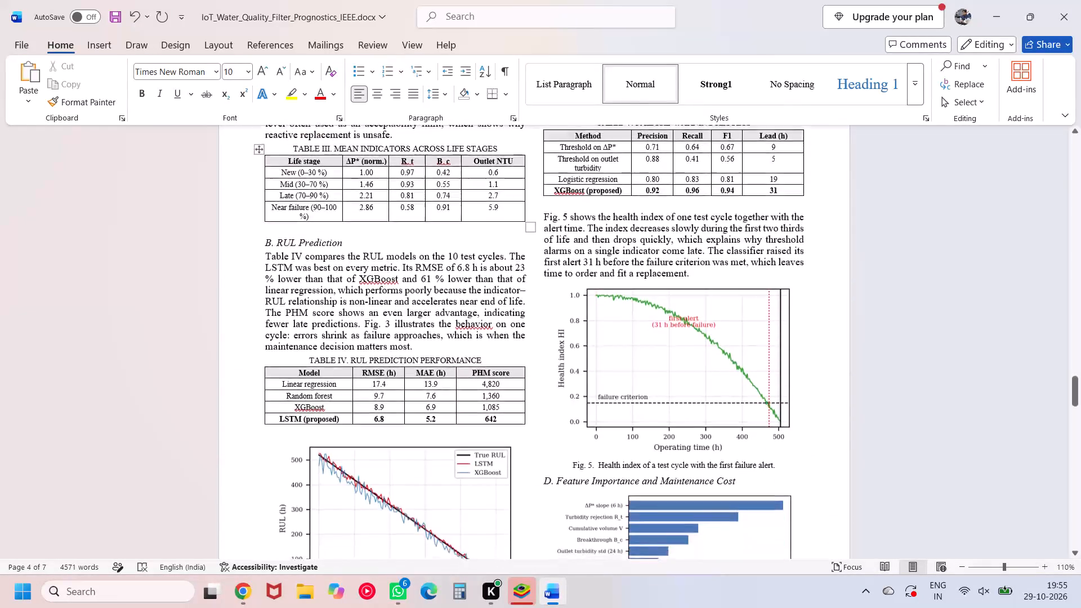
scroll(436, 468, down, 5)
scroll(436, 468, down, 20)
scroll(436, 468, down, 6)
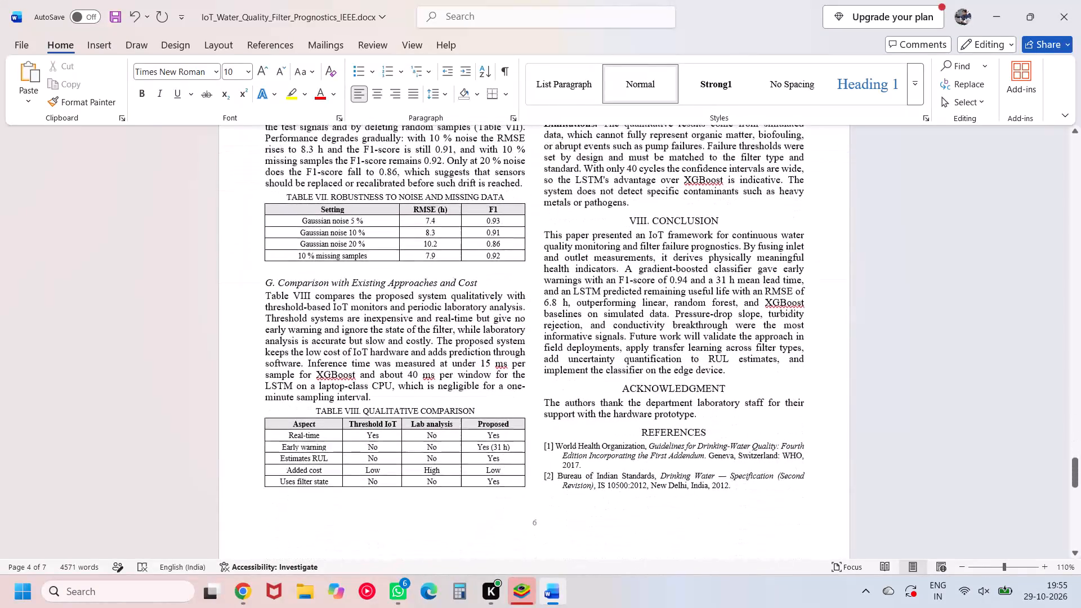
scroll(436, 468, down, 4)
Look back through the paper from the discussion and results pages up to the title and abstract on page 1.
scroll(436, 468, up, 11)
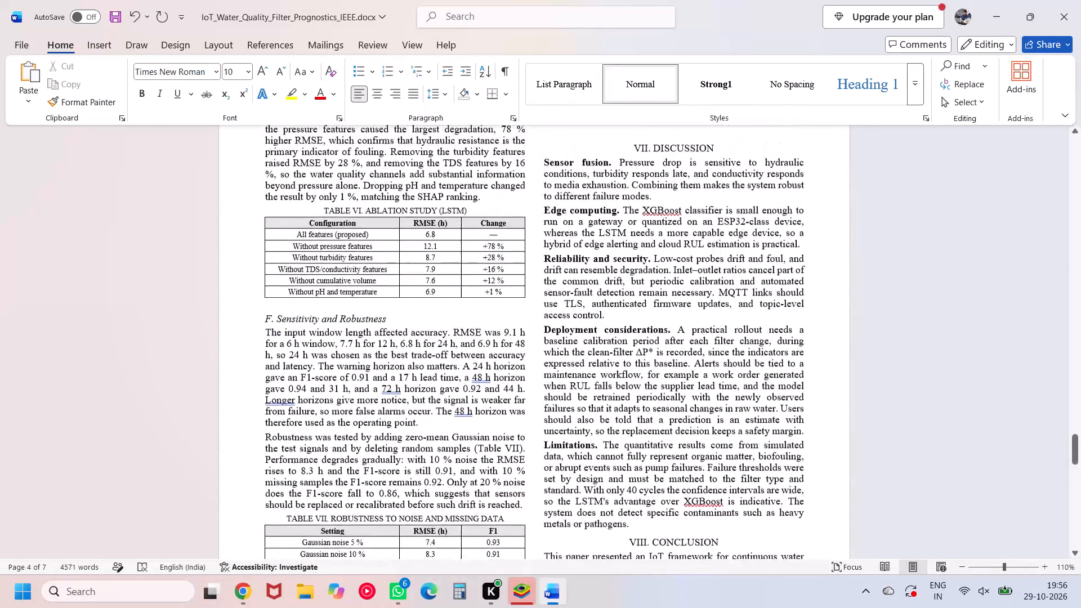
scroll(436, 468, up, 20)
scroll(436, 468, up, 14)
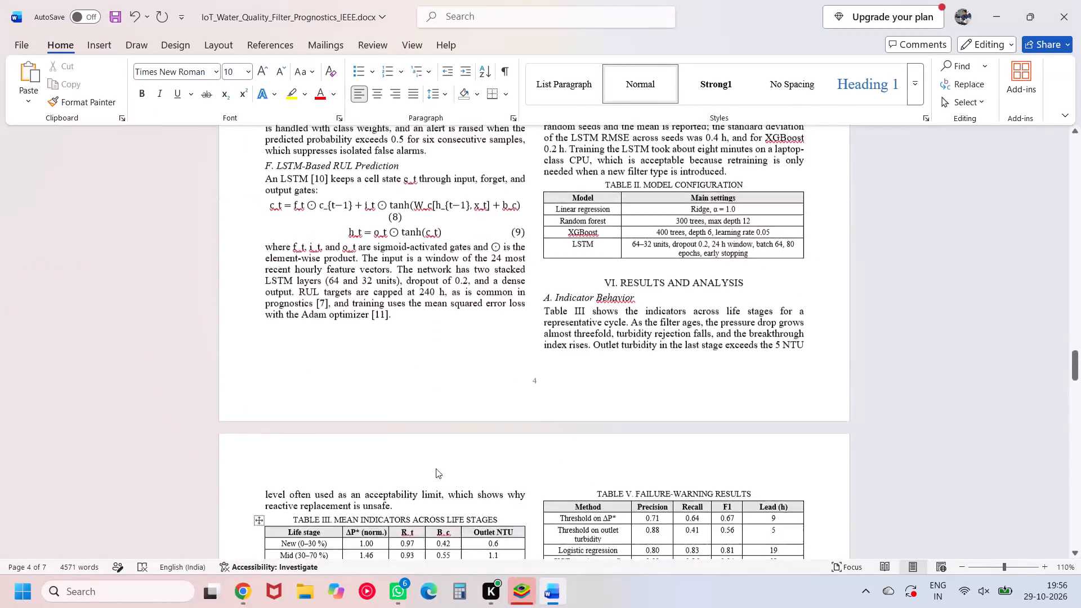
scroll(436, 468, up, 20)
scroll(436, 468, up, 12)
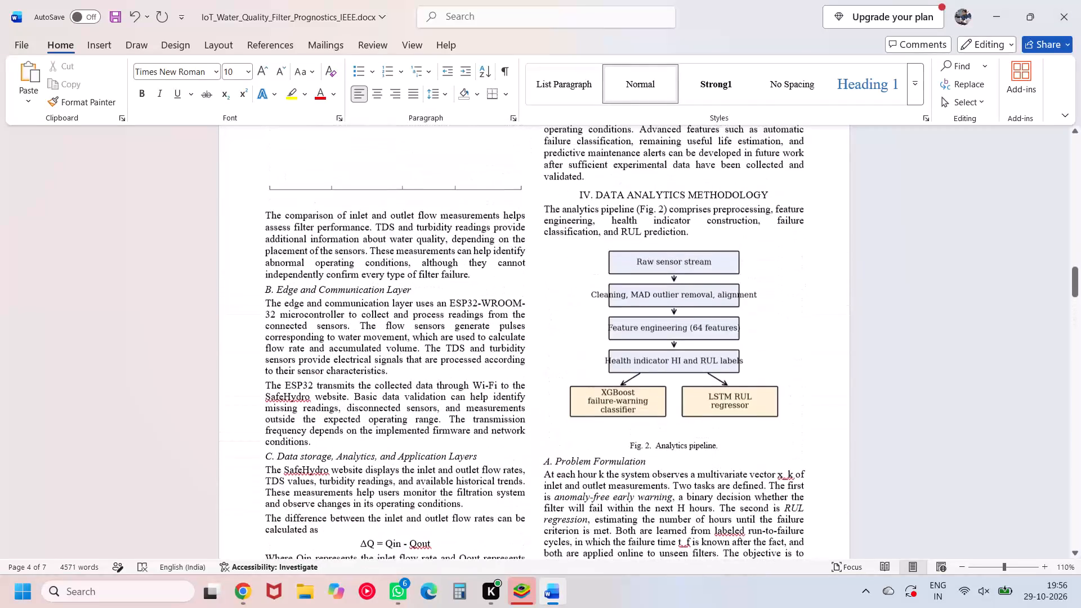
scroll(436, 468, up, 8)
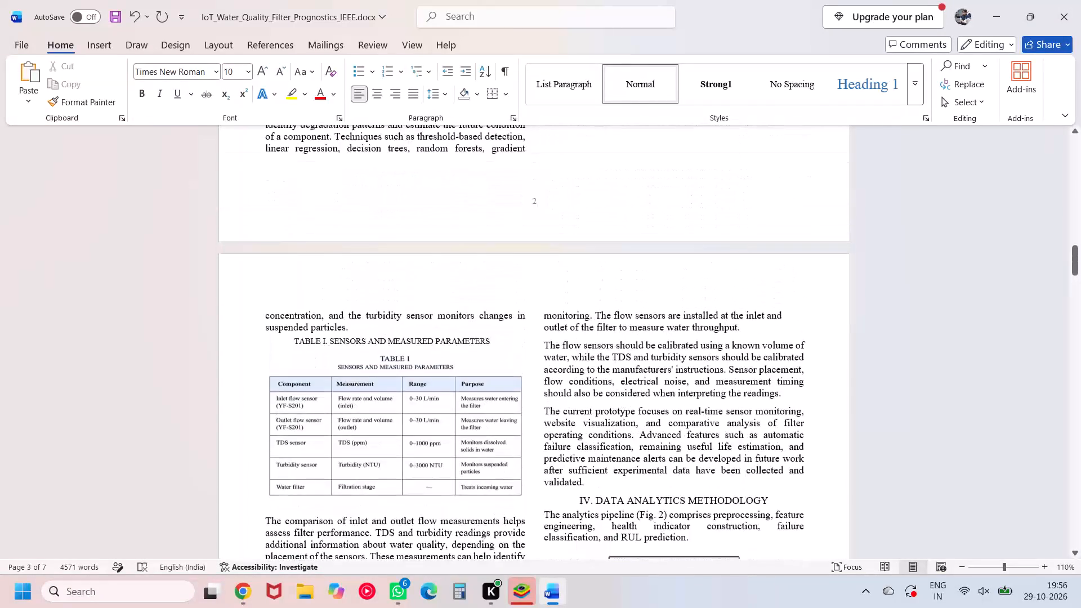
scroll(436, 468, up, 17)
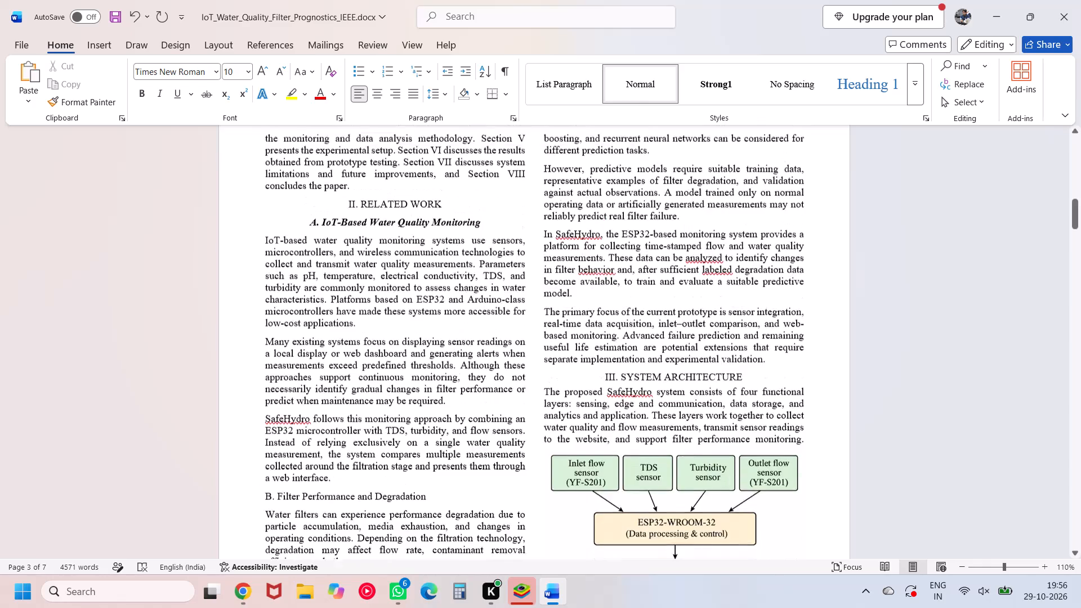
scroll(436, 468, up, 20)
scroll(436, 468, up, 2)
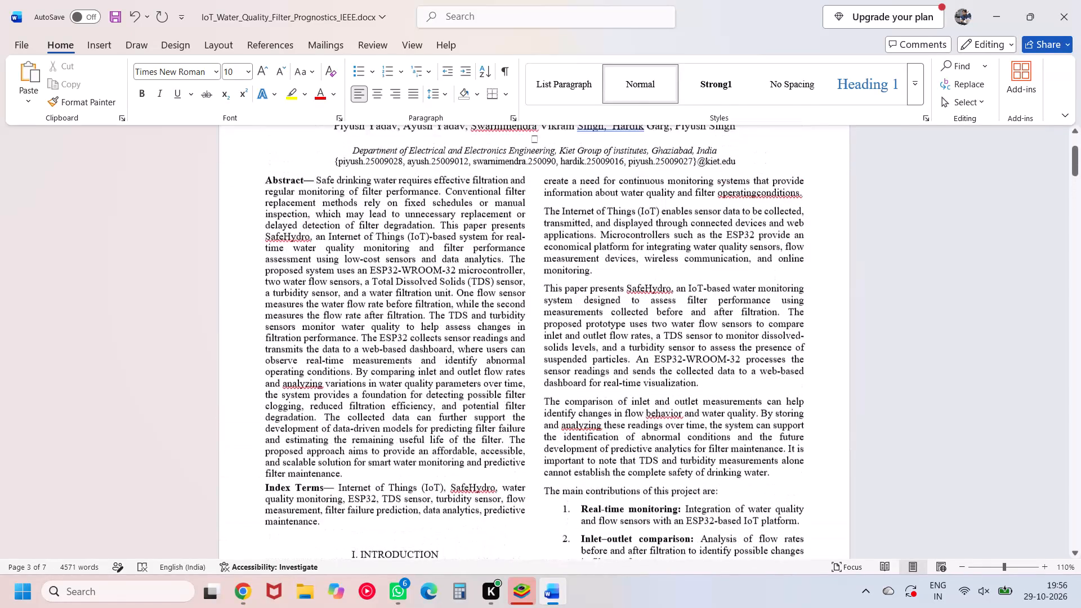
scroll(436, 468, up, 3)
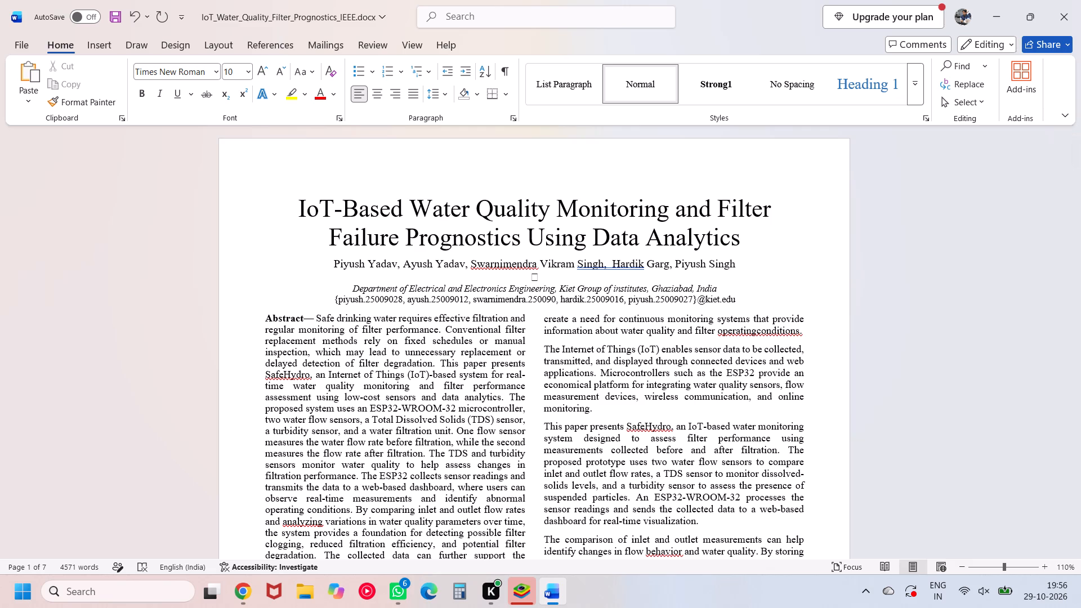
Review the paper from the abstract on page 1 through the system architecture and methodology to the results tables on page 5.
scroll(434, 472, down, 5)
scroll(434, 472, up, 3)
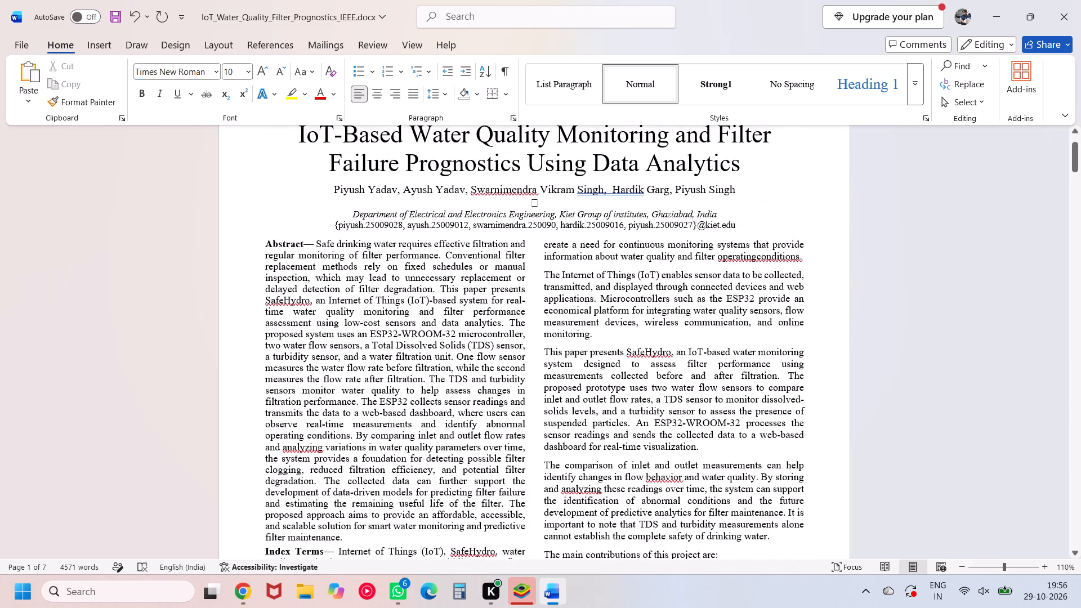
scroll(433, 477, down, 4)
scroll(432, 482, up, 2)
scroll(430, 490, down, 2)
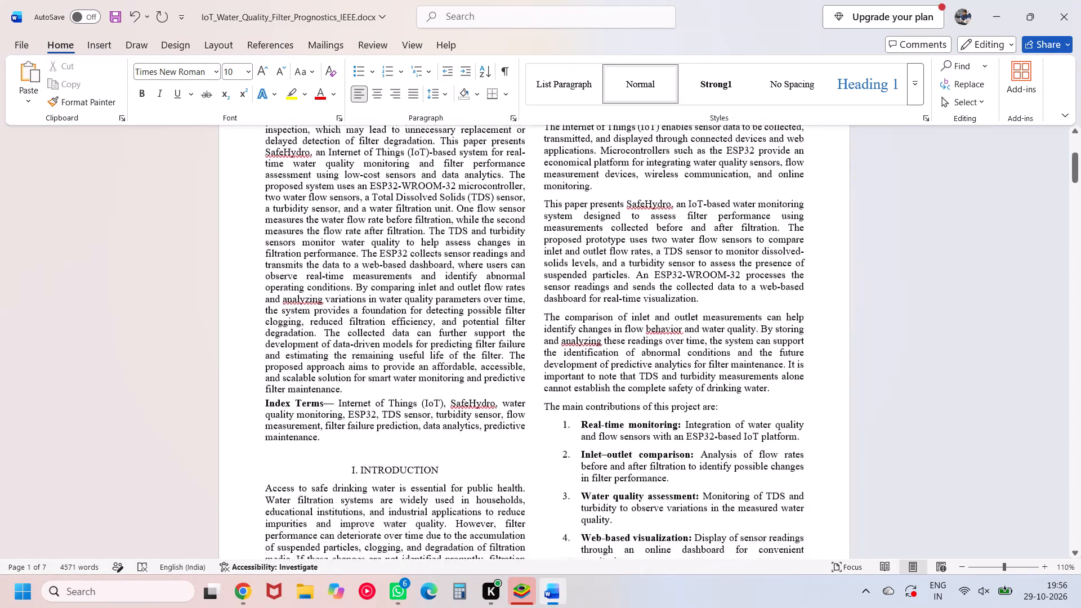
scroll(430, 491, down, 20)
scroll(430, 491, down, 5)
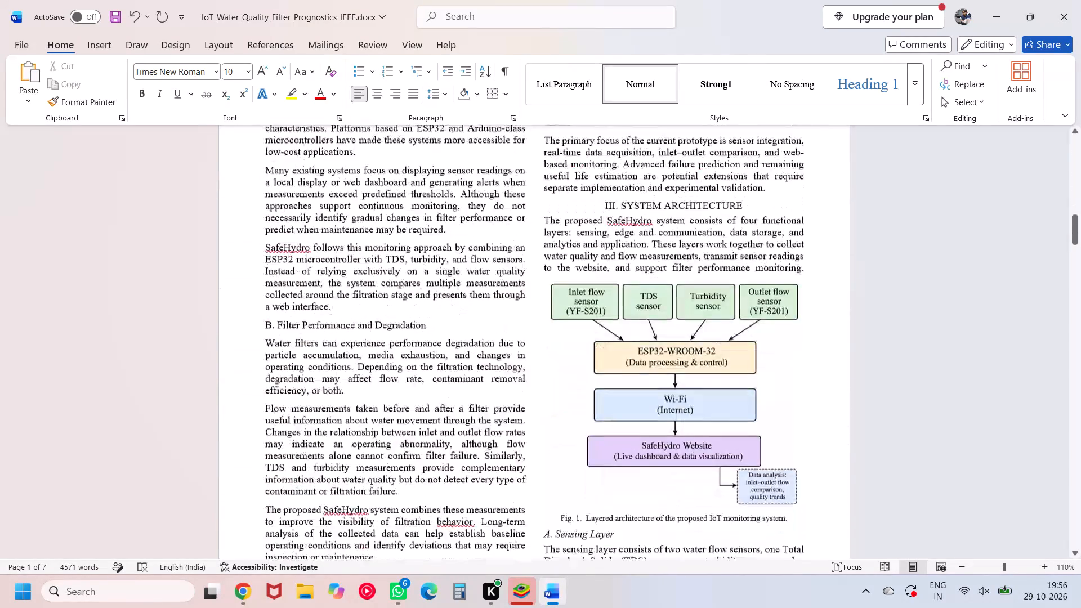
scroll(430, 491, down, 18)
scroll(430, 491, down, 15)
scroll(430, 491, down, 15)
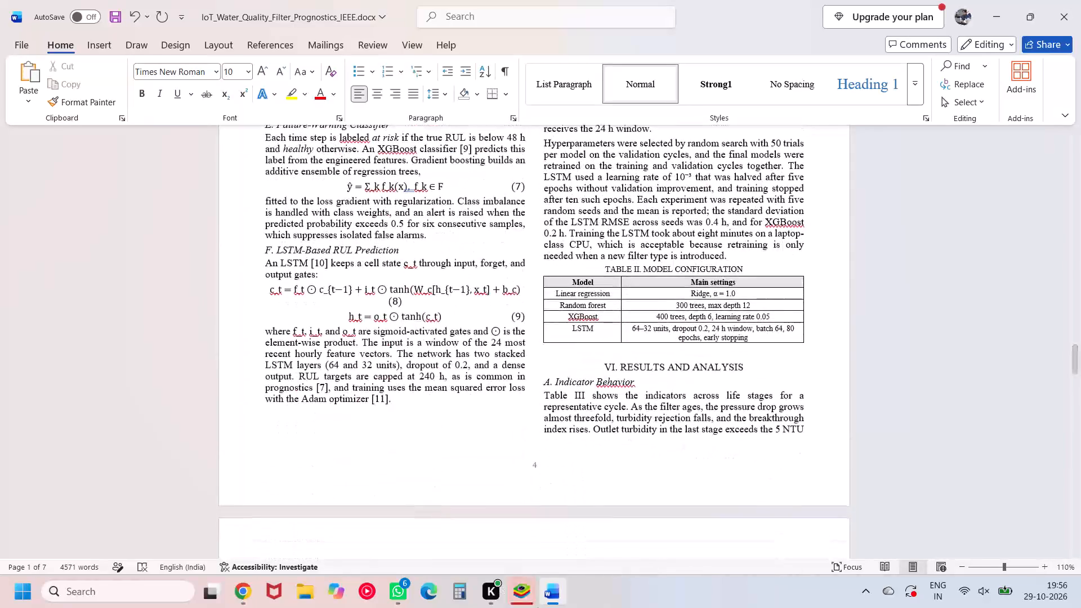
scroll(617, 532, down, 9)
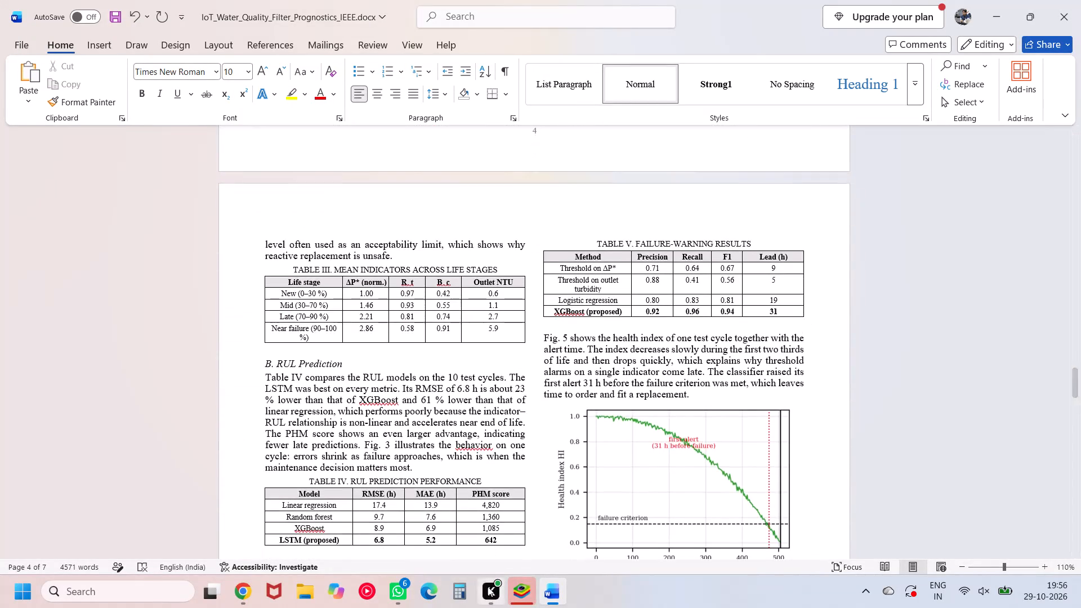
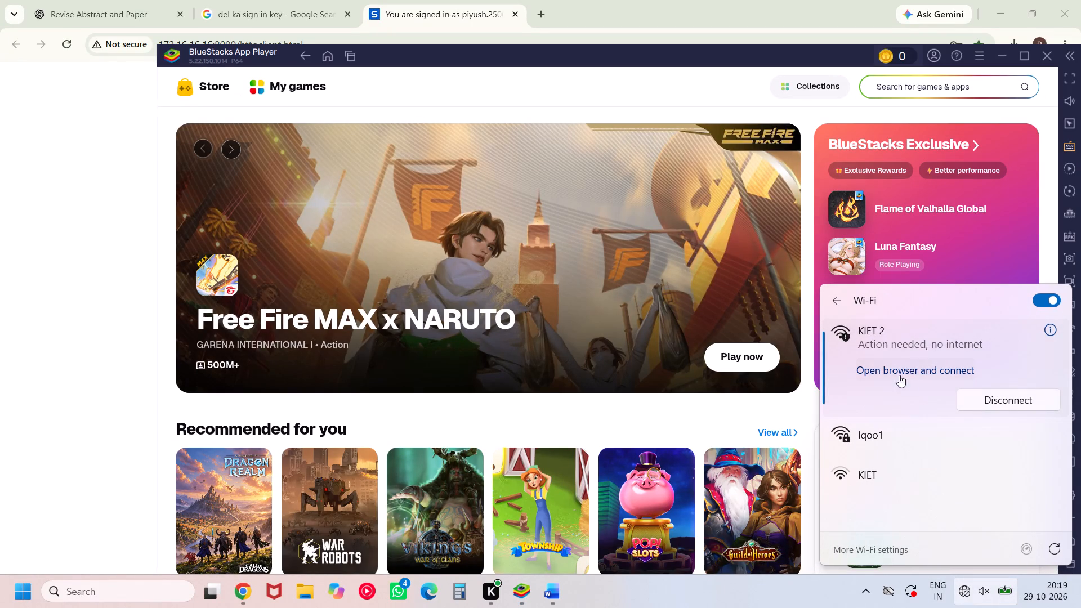
Switch to the maximized BlueStacks App Player and launch the PW app next to MovieBox from its home screen.
click(1015, 50)
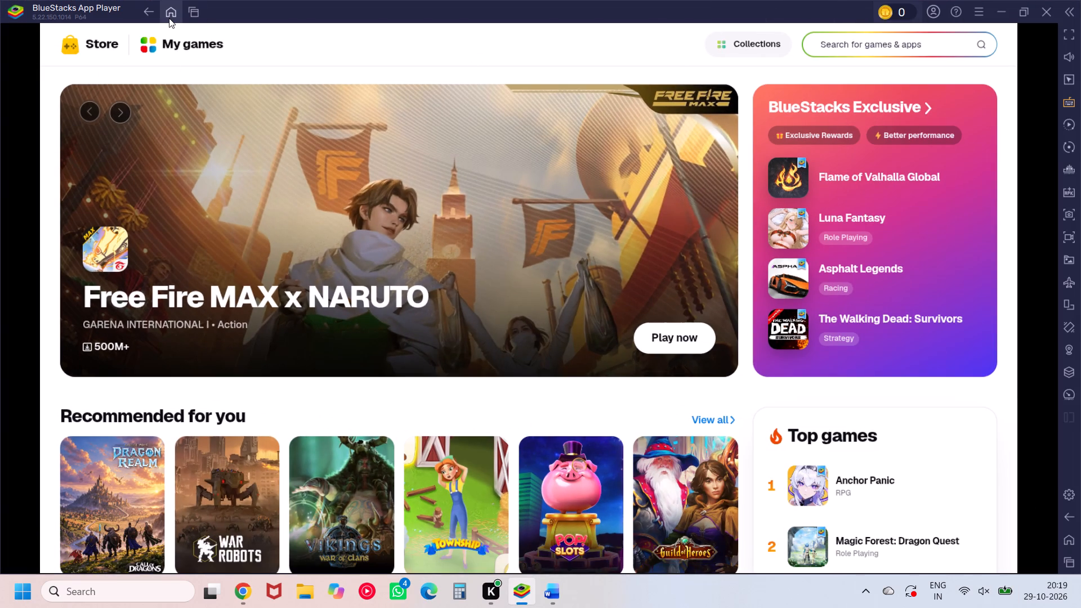
click(169, 18)
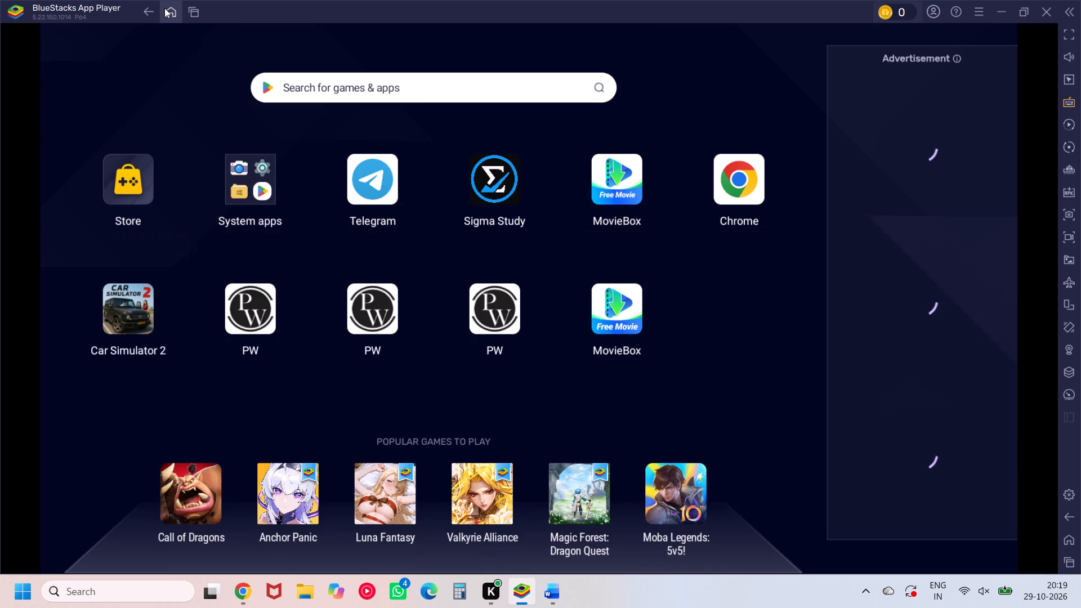
click(502, 303)
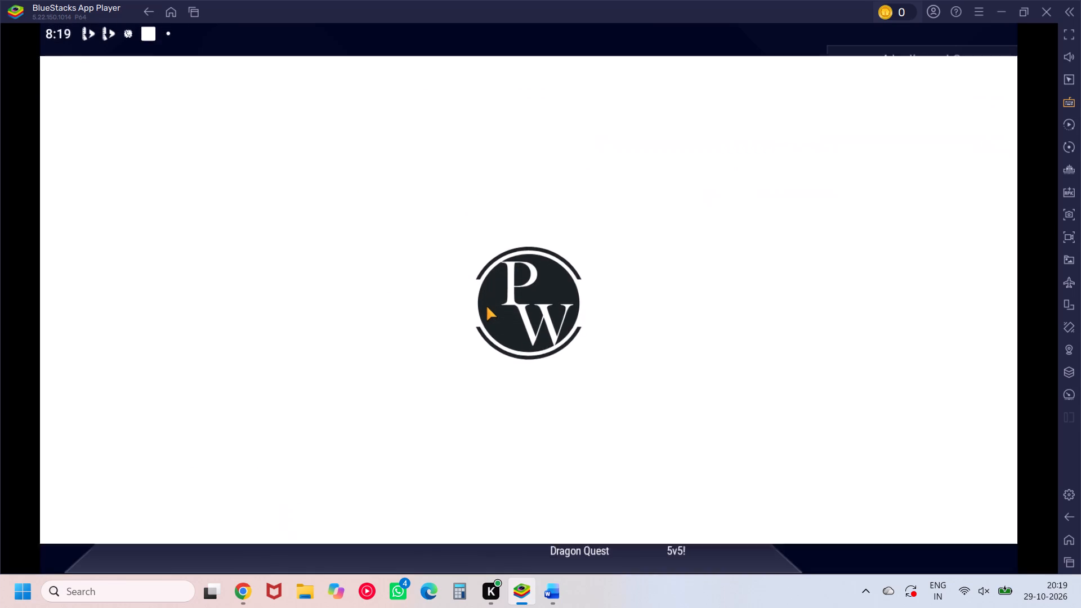